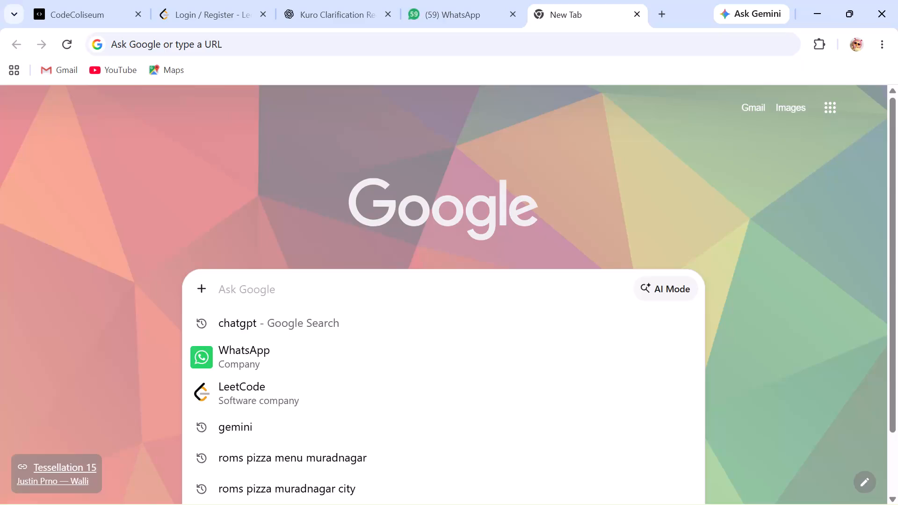
Search Google for "canva" from the new tab.
{"action": "type", "text": "canva"}
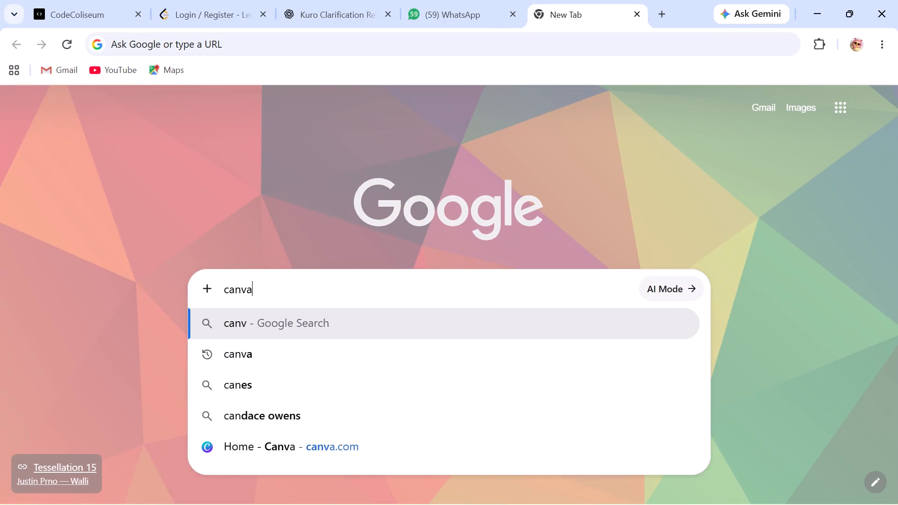
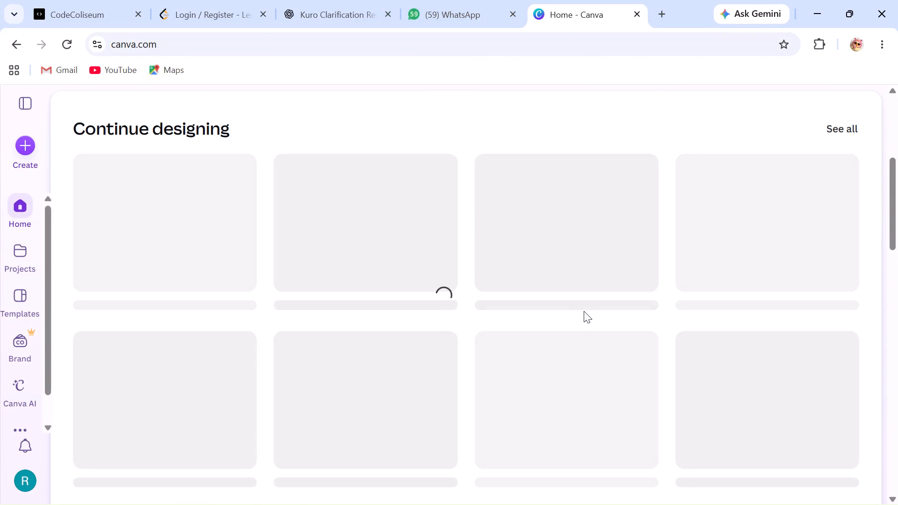
Dismiss the promotional pop-up covering the Canva home page.
{"action": "scroll", "coordinate": [584, 311], "scroll_direction": "down", "scroll_amount": 6}
{"action": "scroll", "coordinate": [584, 311], "scroll_direction": "up", "scroll_amount": 1}
{"action": "scroll", "coordinate": [584, 311], "scroll_direction": "down", "scroll_amount": 1}
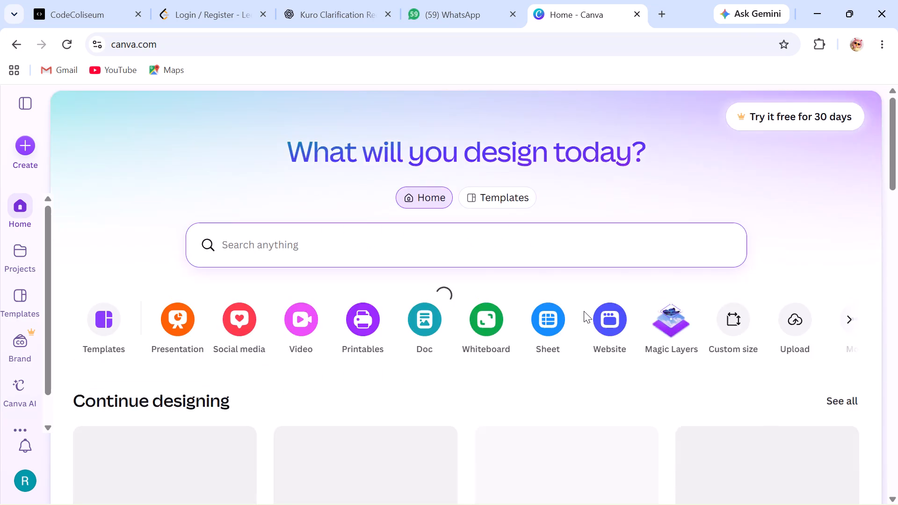
{"action": "scroll", "coordinate": [584, 311], "scroll_direction": "down", "scroll_amount": 1}
{"action": "scroll", "coordinate": [584, 311], "scroll_direction": "up", "scroll_amount": 6}
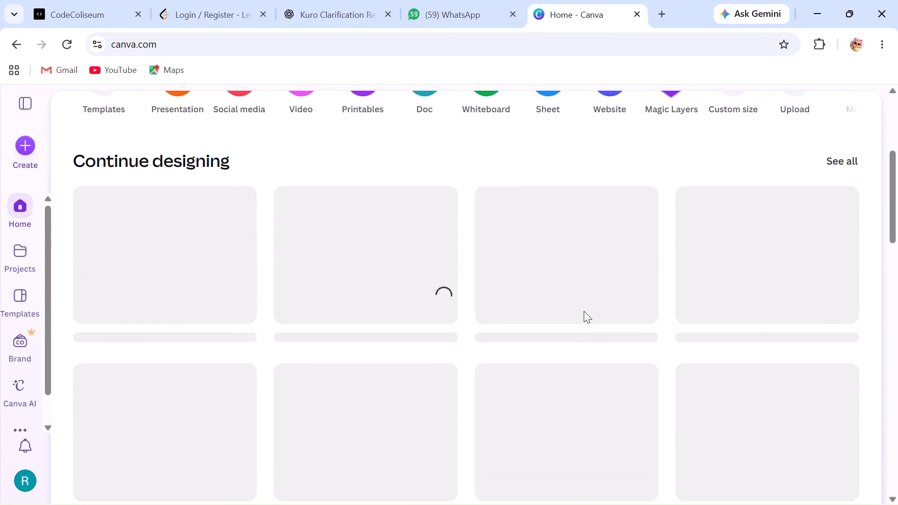
{"action": "scroll", "coordinate": [650, 270], "scroll_direction": "left", "scroll_amount": 1}
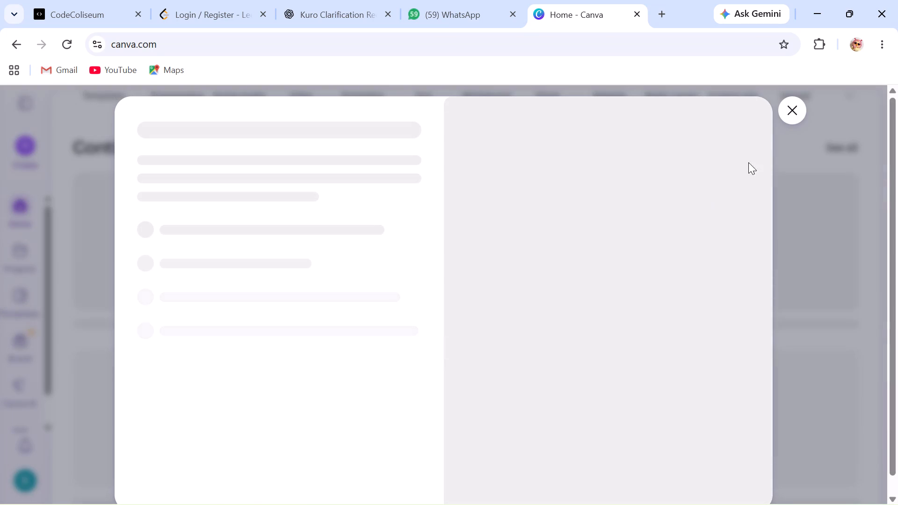
{"action": "left_click", "coordinate": [790, 112]}
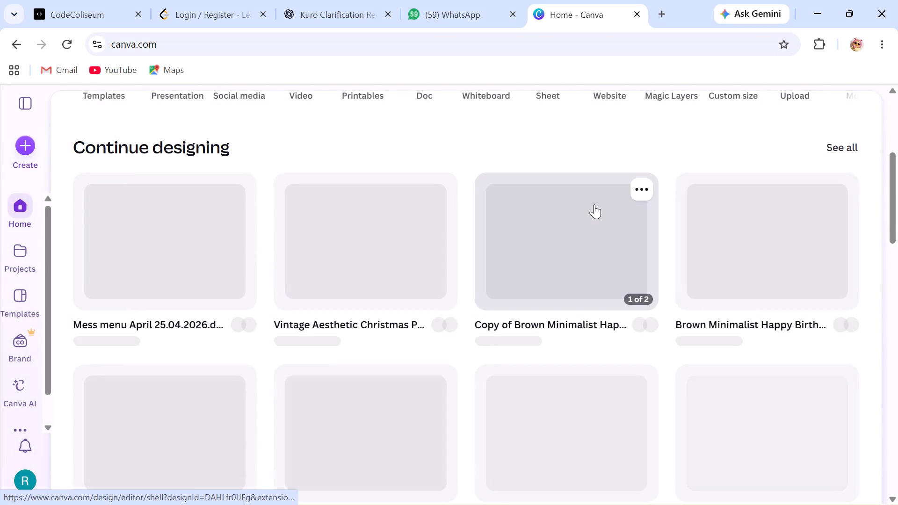
Look through this account's recent designs under Continue designing, expanding the list twice to check the older ones.
{"action": "scroll", "coordinate": [594, 204], "scroll_direction": "down", "scroll_amount": 2}
{"action": "scroll", "coordinate": [594, 204], "scroll_direction": "left", "scroll_amount": 1}
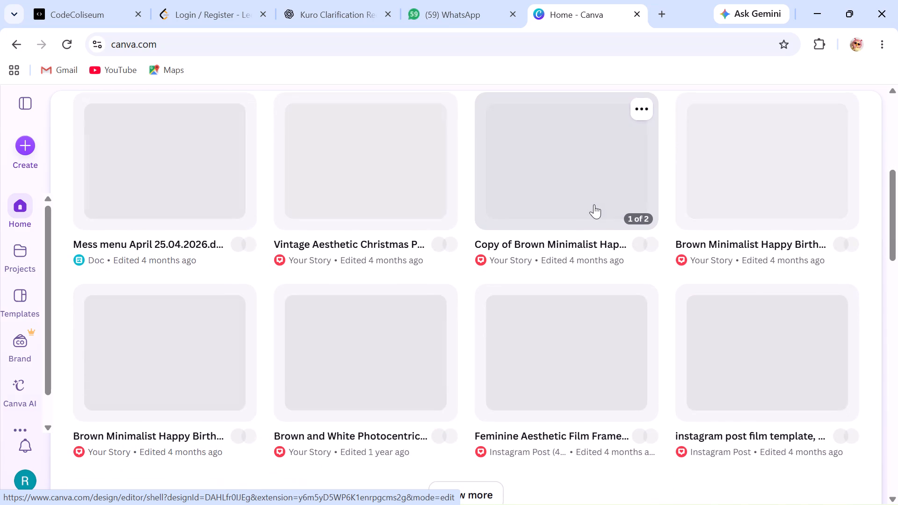
{"action": "scroll", "coordinate": [594, 204], "scroll_direction": "left", "scroll_amount": 1}
{"action": "scroll", "coordinate": [652, 285], "scroll_direction": "left", "scroll_amount": 3}
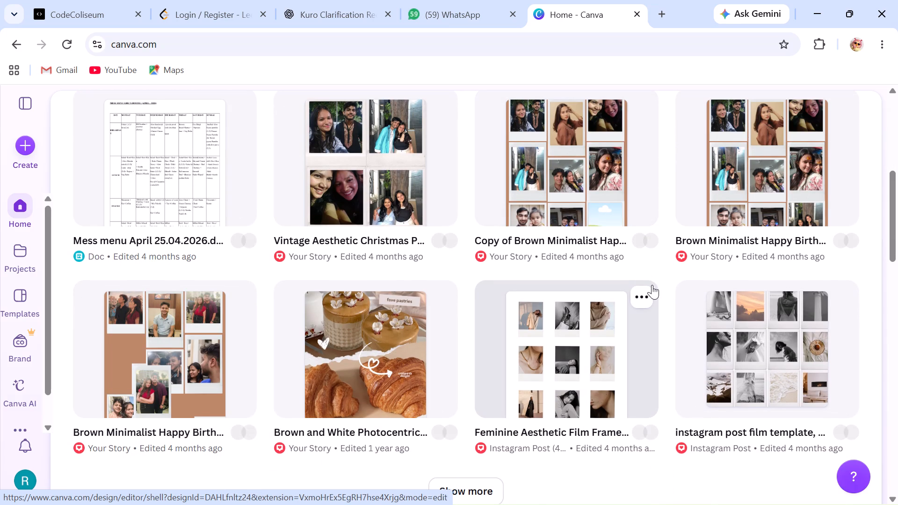
{"action": "scroll", "coordinate": [652, 285], "scroll_direction": "down", "scroll_amount": 1}
{"action": "scroll", "coordinate": [652, 285], "scroll_direction": "left", "scroll_amount": 2}
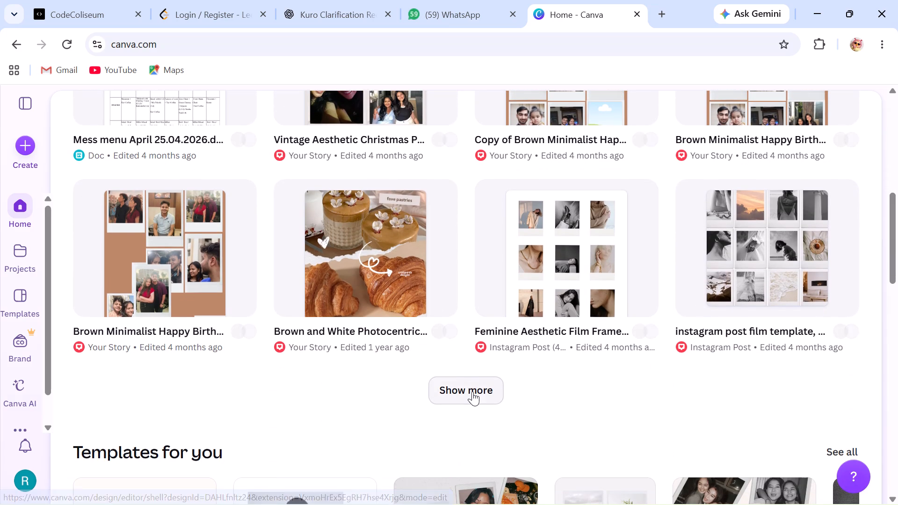
{"action": "left_click", "coordinate": [472, 391]}
{"action": "scroll", "coordinate": [472, 391], "scroll_direction": "down", "scroll_amount": 3}
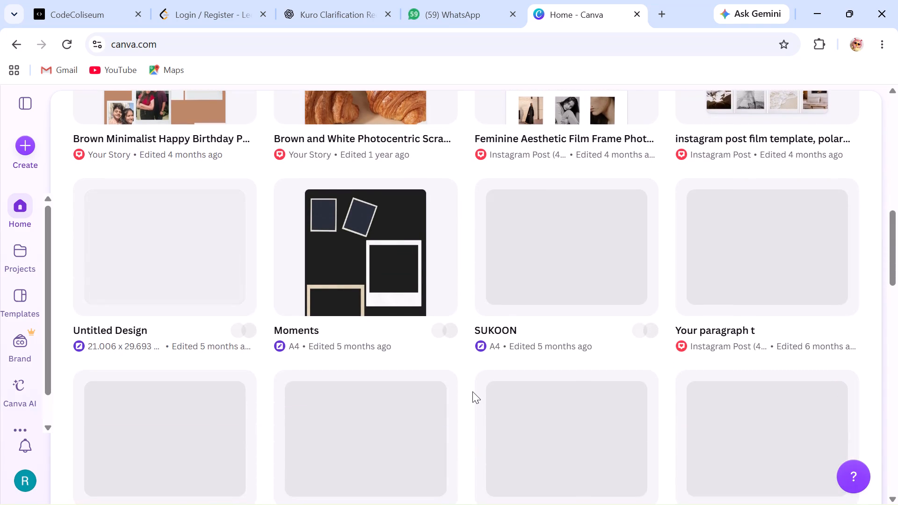
{"action": "scroll", "coordinate": [472, 391], "scroll_direction": "down", "scroll_amount": 2}
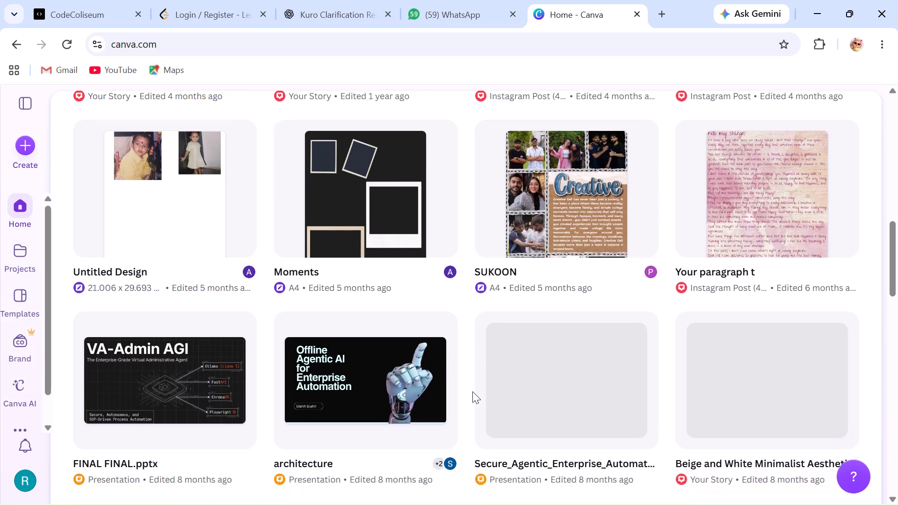
{"action": "scroll", "coordinate": [472, 391], "scroll_direction": "down", "scroll_amount": 1}
{"action": "scroll", "coordinate": [541, 386], "scroll_direction": "down", "scroll_amount": 1}
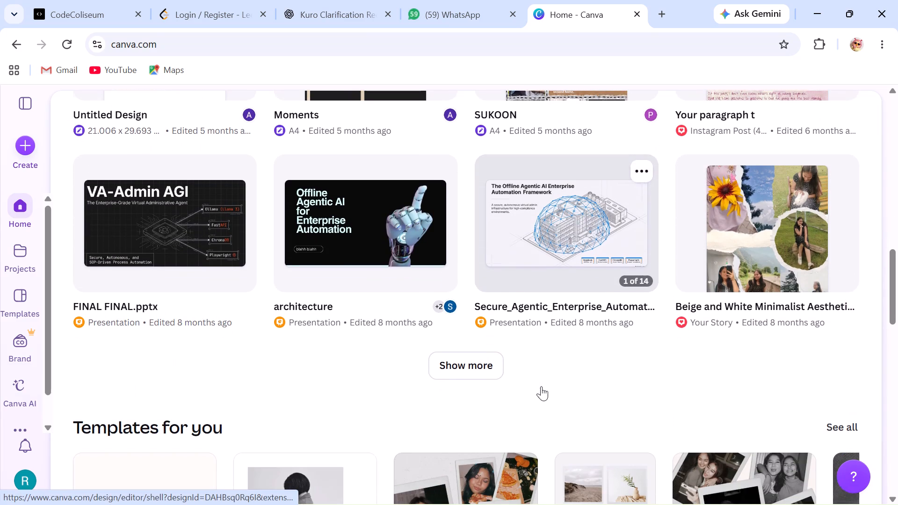
{"action": "scroll", "coordinate": [541, 386], "scroll_direction": "down", "scroll_amount": 1}
{"action": "left_click", "coordinate": [485, 370]}
{"action": "scroll", "coordinate": [485, 370], "scroll_direction": "down", "scroll_amount": 2}
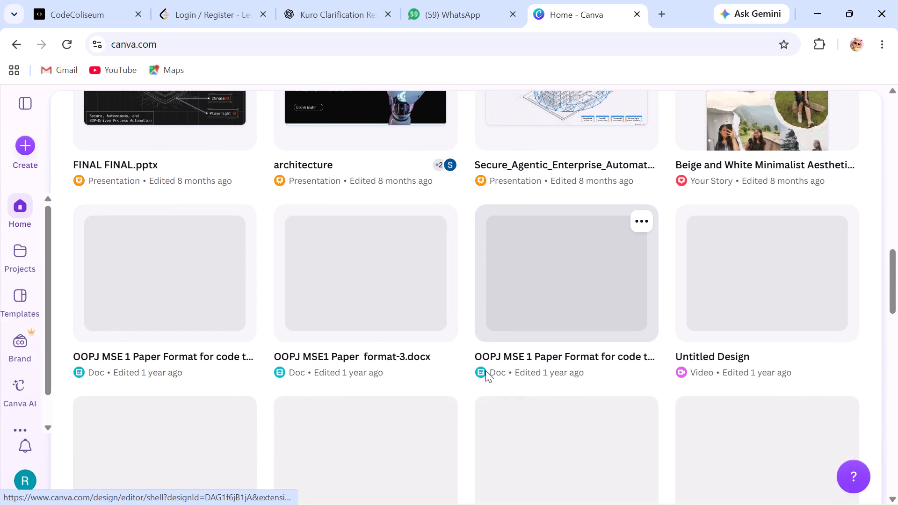
{"action": "scroll", "coordinate": [562, 387], "scroll_direction": "down", "scroll_amount": 2}
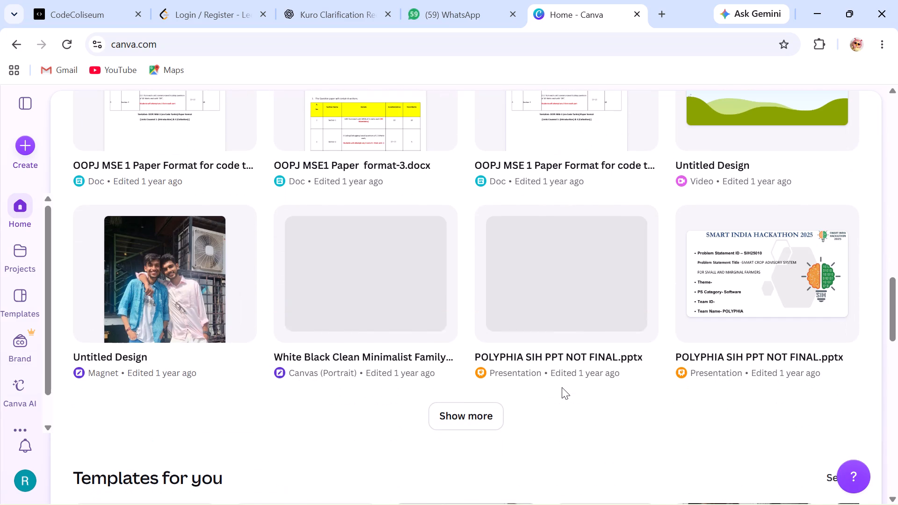
{"action": "scroll", "coordinate": [562, 387], "scroll_direction": "up", "scroll_amount": 7}
{"action": "scroll", "coordinate": [615, 243], "scroll_direction": "up", "scroll_amount": 2}
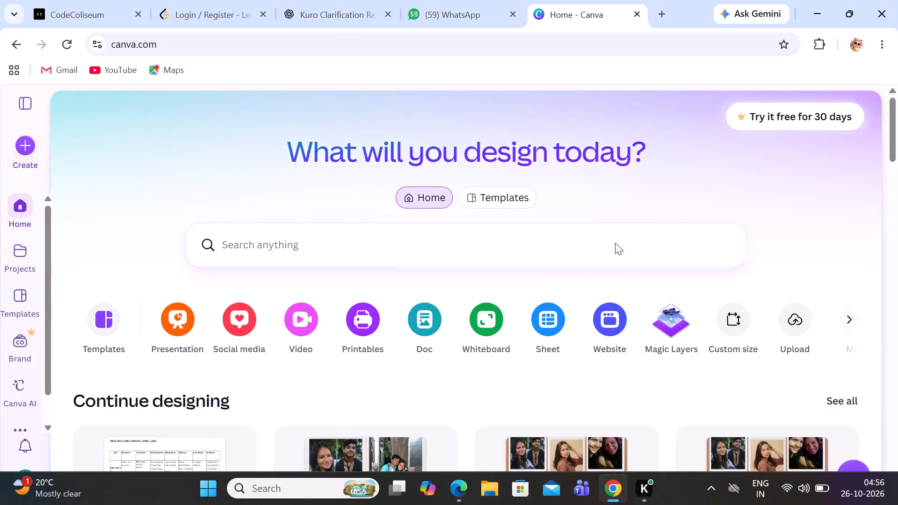
{"action": "scroll", "coordinate": [615, 243], "scroll_direction": "up", "scroll_amount": 1}
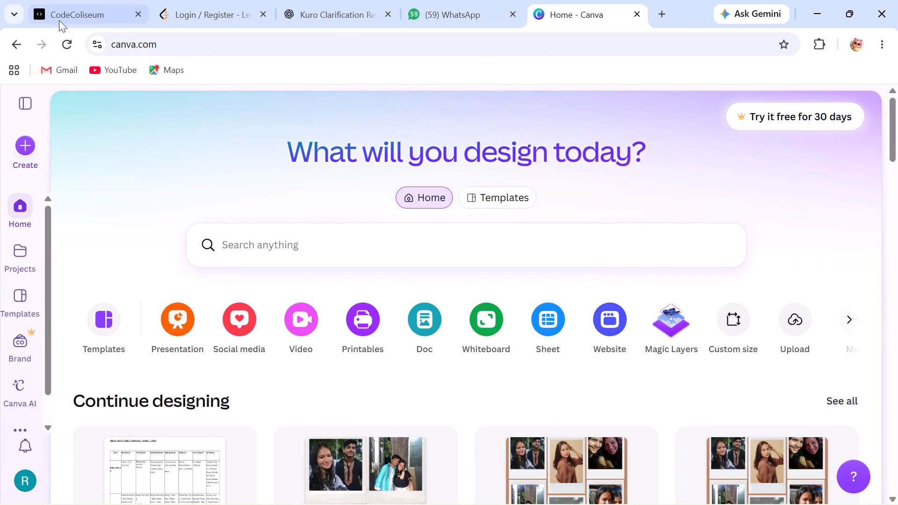
Switch to the other Canva account listed in the profile's account switcher.
{"action": "left_click", "coordinate": [27, 471]}
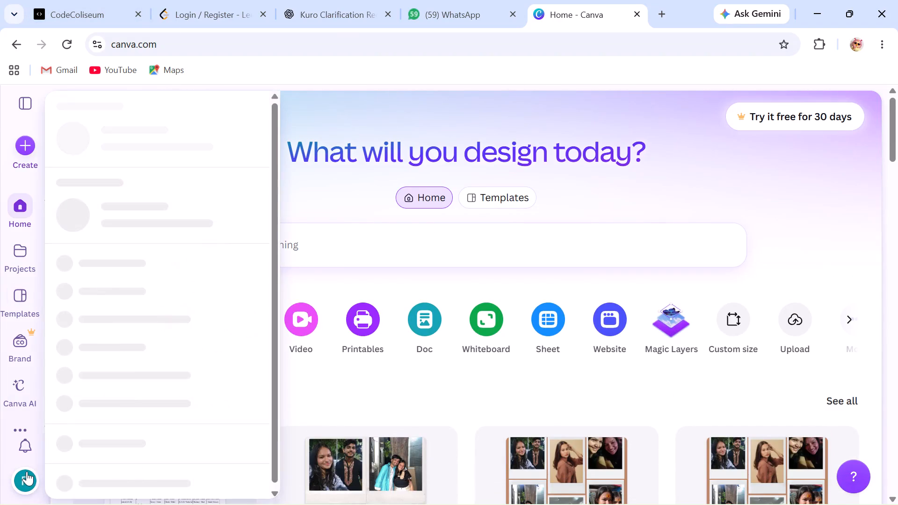
{"action": "left_click", "coordinate": [221, 140]}
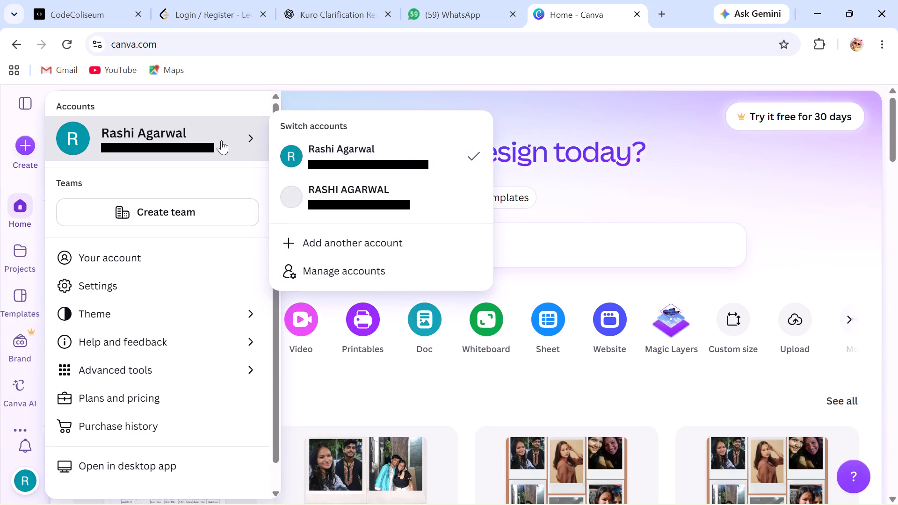
{"action": "left_click", "coordinate": [336, 197]}
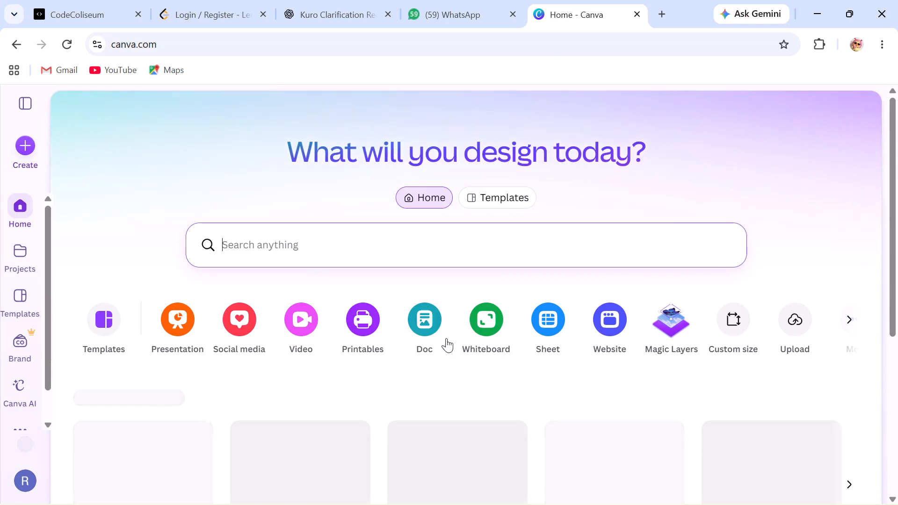
Dismiss the Canva Business trial offer and open the information technology student résumé from the expanded list of recent designs.
{"action": "scroll", "coordinate": [443, 339], "scroll_direction": "down", "scroll_amount": 4}
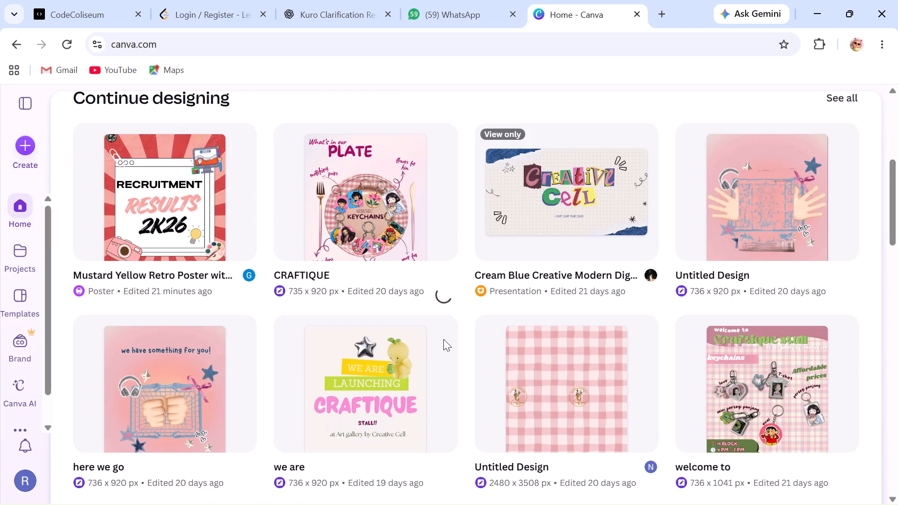
{"action": "scroll", "coordinate": [443, 339], "scroll_direction": "down", "scroll_amount": 1}
{"action": "left_click", "coordinate": [793, 114]}
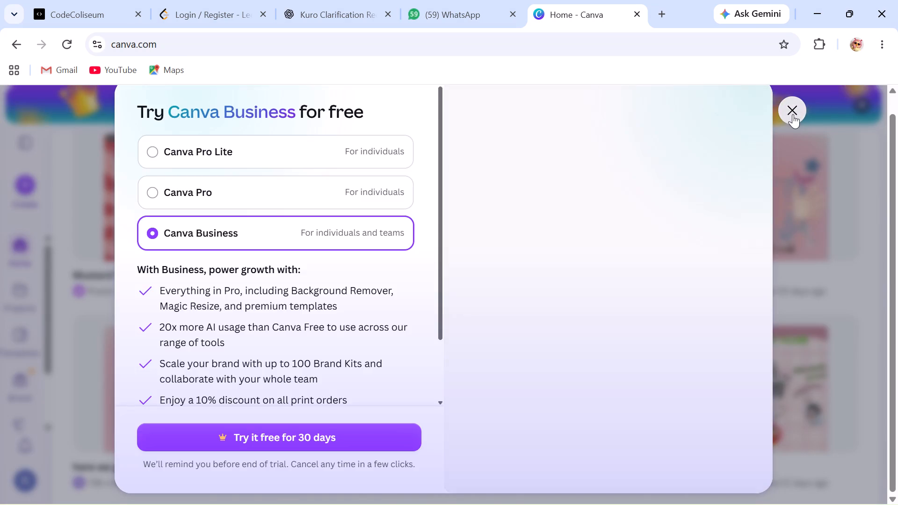
{"action": "scroll", "coordinate": [514, 301], "scroll_direction": "down", "scroll_amount": 2}
{"action": "left_click", "coordinate": [471, 368]}
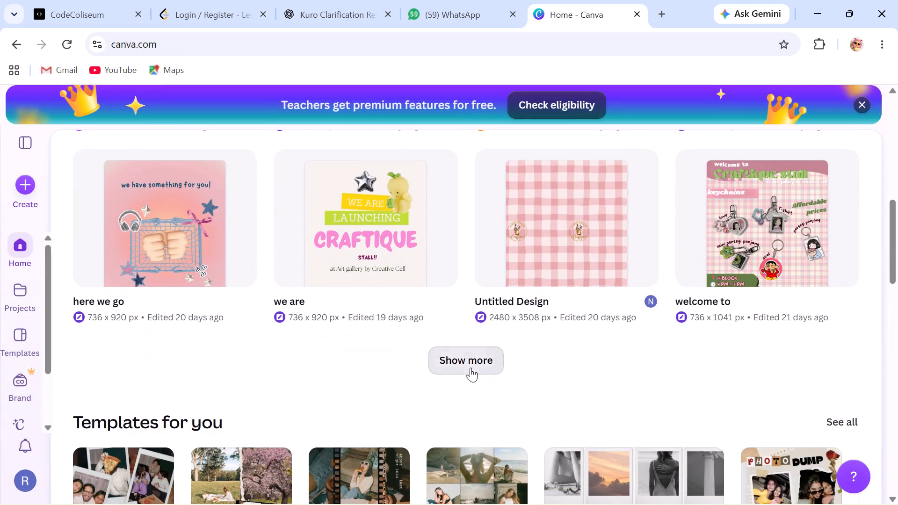
{"action": "scroll", "coordinate": [471, 368], "scroll_direction": "down", "scroll_amount": 2}
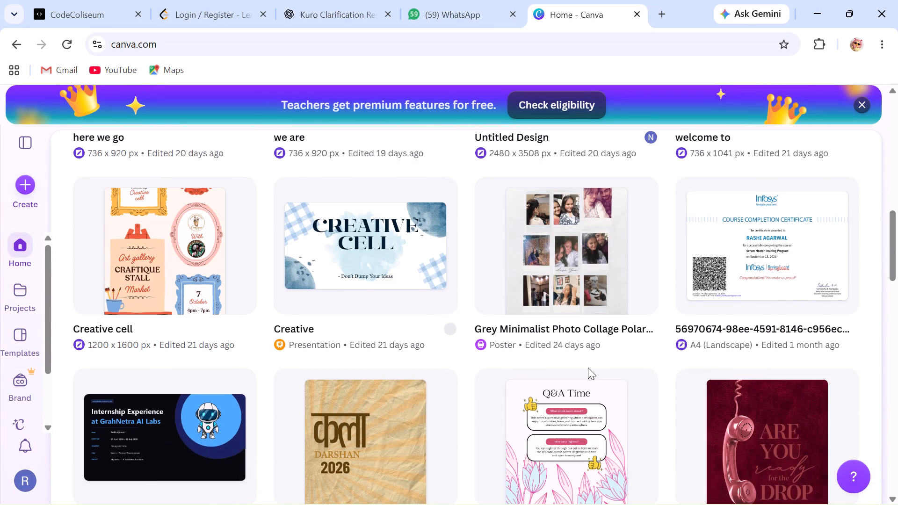
{"action": "scroll", "coordinate": [588, 368], "scroll_direction": "down", "scroll_amount": 3}
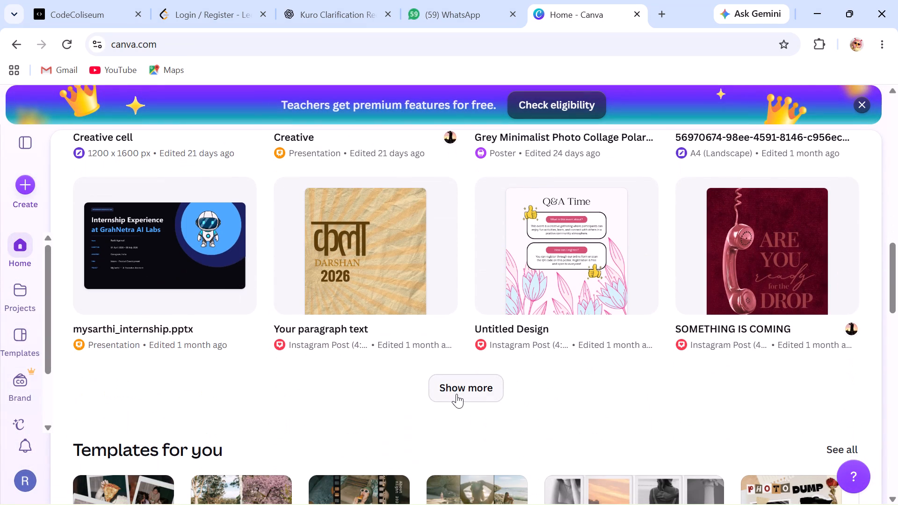
{"action": "left_click", "coordinate": [456, 394]}
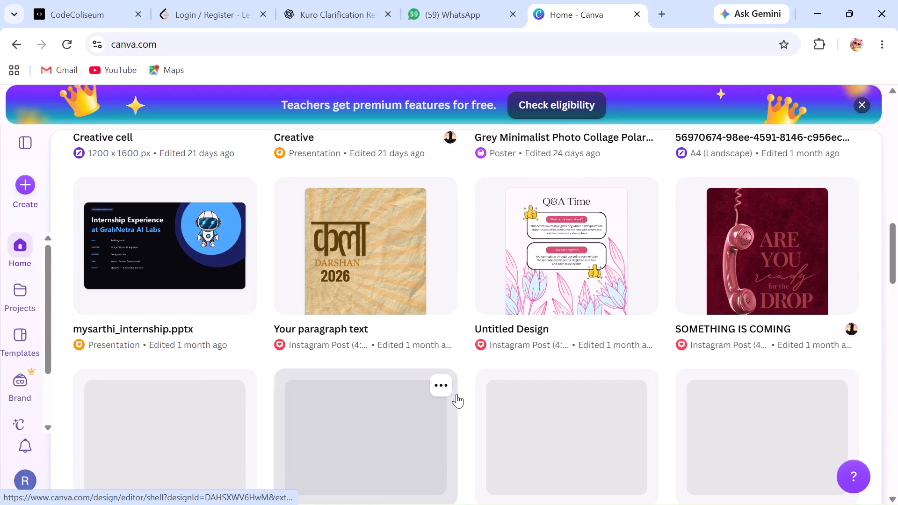
{"action": "scroll", "coordinate": [458, 386], "scroll_direction": "down", "scroll_amount": 1}
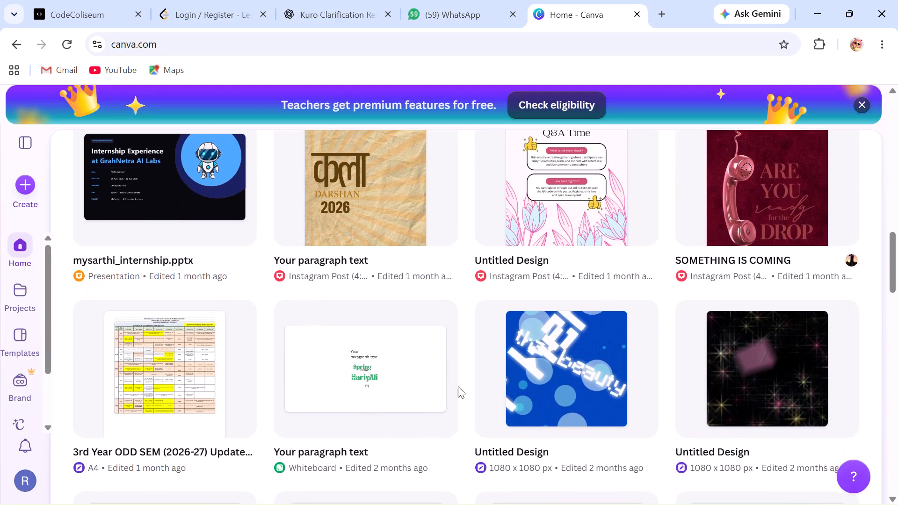
{"action": "scroll", "coordinate": [458, 386], "scroll_direction": "down", "scroll_amount": 3}
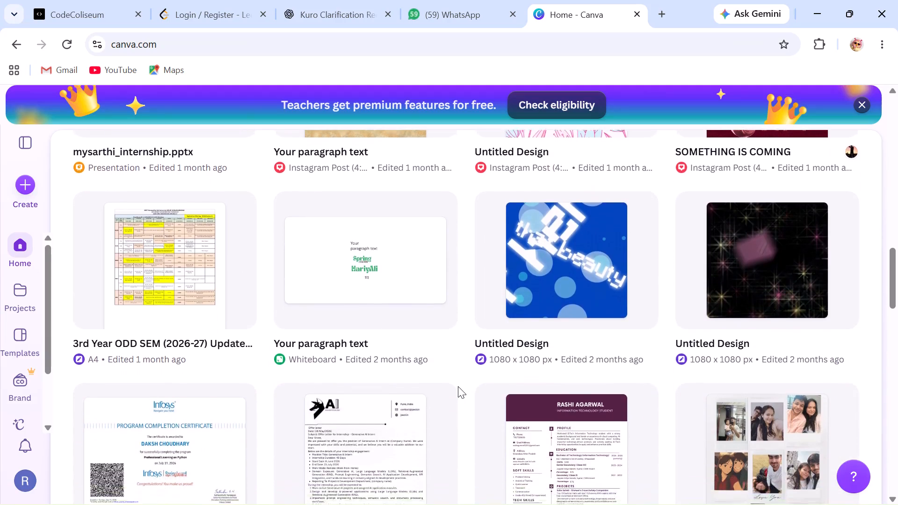
{"action": "scroll", "coordinate": [458, 386], "scroll_direction": "down", "scroll_amount": 2}
{"action": "left_click", "coordinate": [559, 305]}
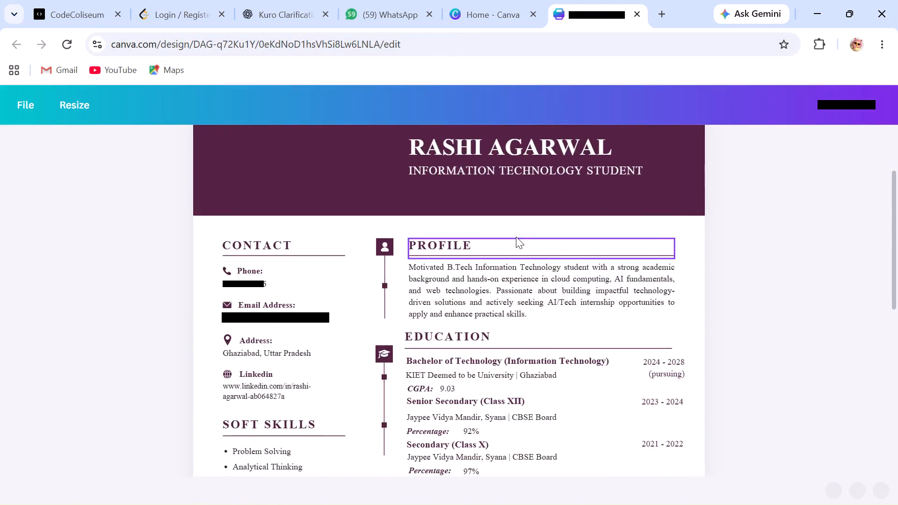
Review the résumé page, from the profile and education sections through projects, skills, achievements and languages.
{"action": "scroll", "coordinate": [516, 237], "scroll_direction": "down", "scroll_amount": 2}
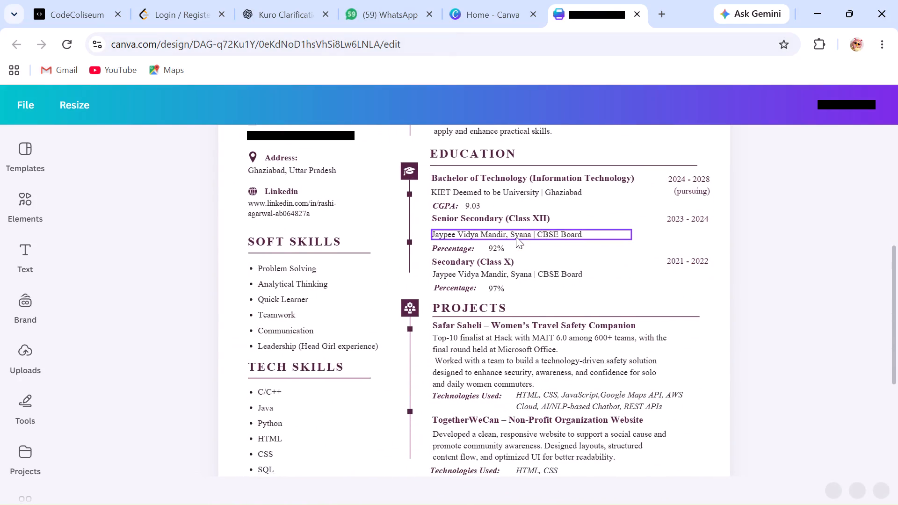
{"action": "scroll", "coordinate": [516, 237], "scroll_direction": "down", "scroll_amount": 2}
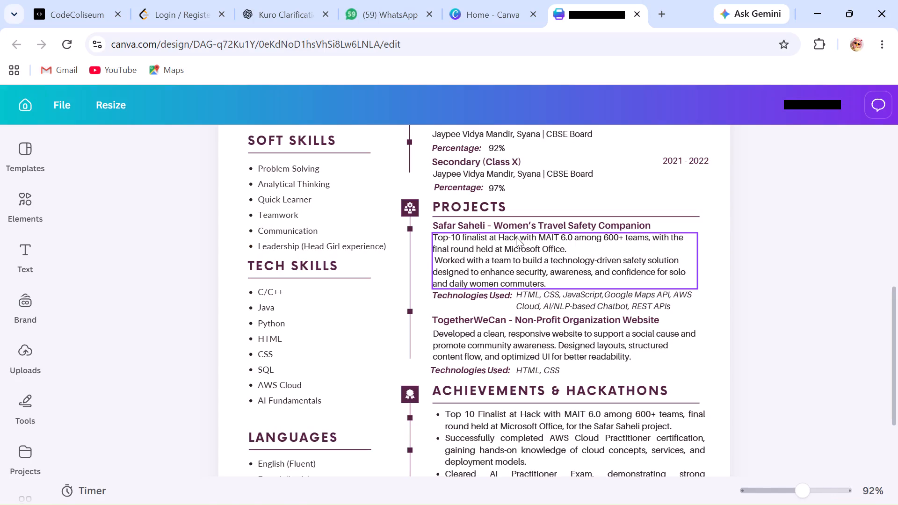
{"action": "scroll", "coordinate": [516, 237], "scroll_direction": "down", "scroll_amount": 1}
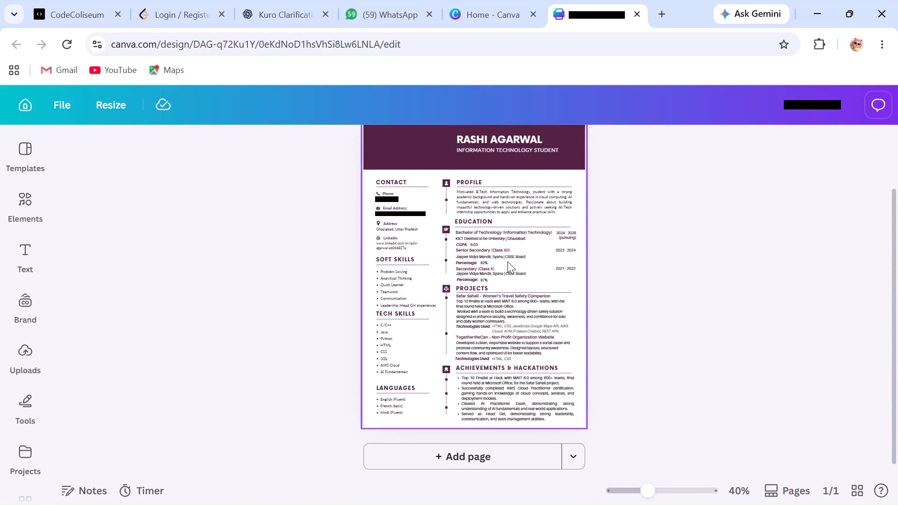
{"action": "left_click", "coordinate": [672, 231]}
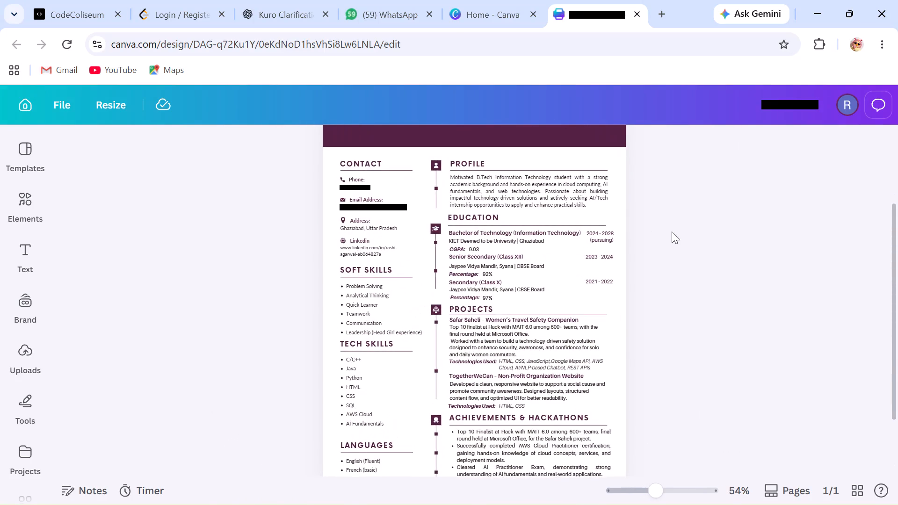
{"action": "scroll", "coordinate": [672, 231], "scroll_direction": "up", "scroll_amount": 1}
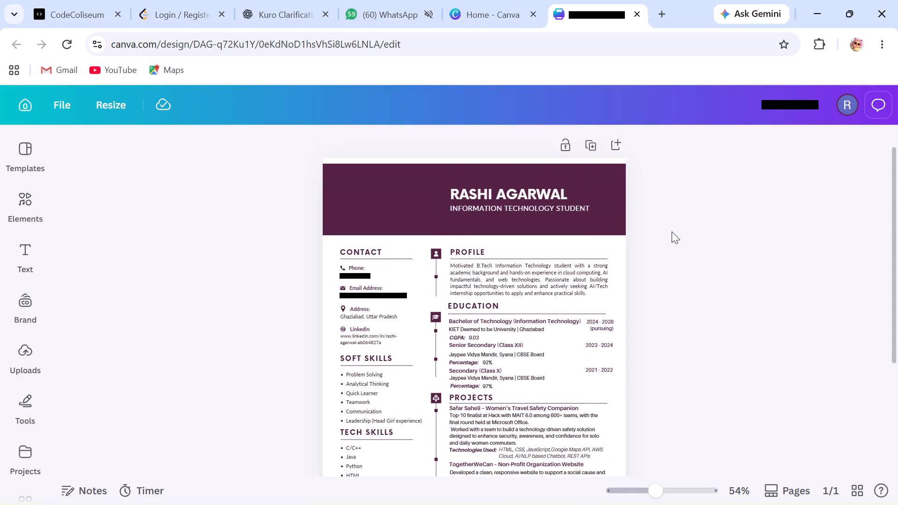
{"action": "scroll", "coordinate": [672, 231], "scroll_direction": "down", "scroll_amount": 1}
{"action": "scroll", "coordinate": [693, 201], "scroll_direction": "up", "scroll_amount": 1}
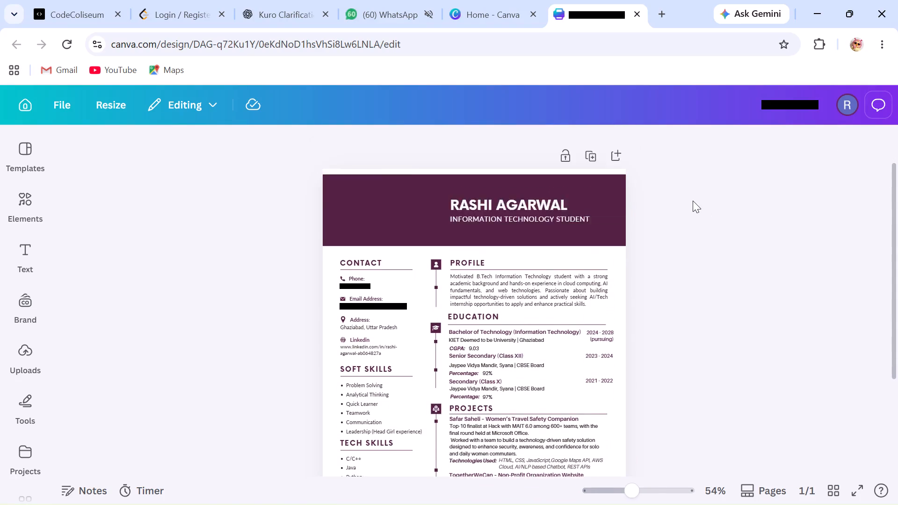
{"action": "scroll", "coordinate": [693, 201], "scroll_direction": "up", "scroll_amount": 1}
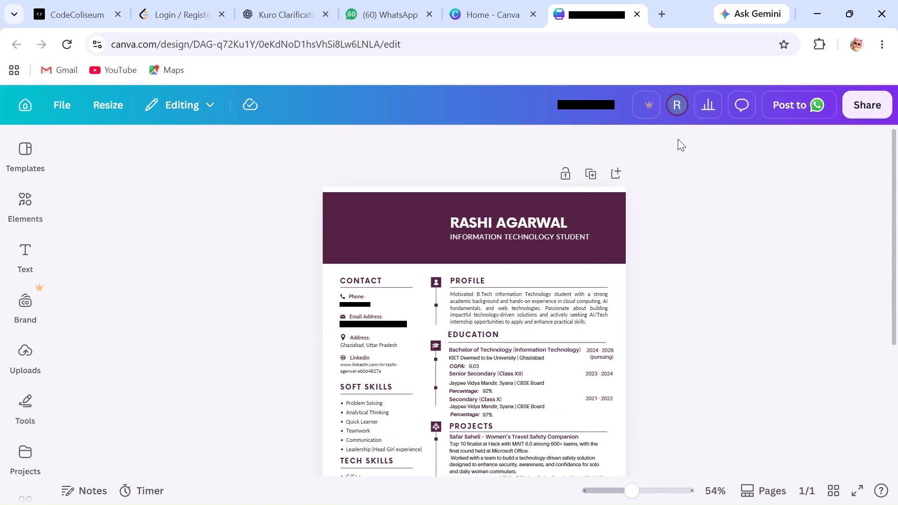
{"action": "left_click", "coordinate": [869, 113]}
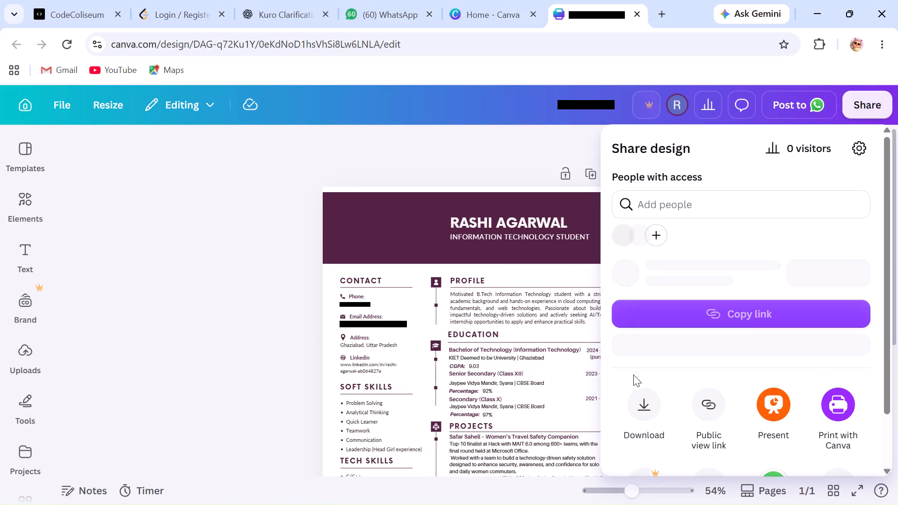
{"action": "scroll", "coordinate": [704, 390], "scroll_direction": "down", "scroll_amount": 2}
{"action": "left_click", "coordinate": [649, 361]}
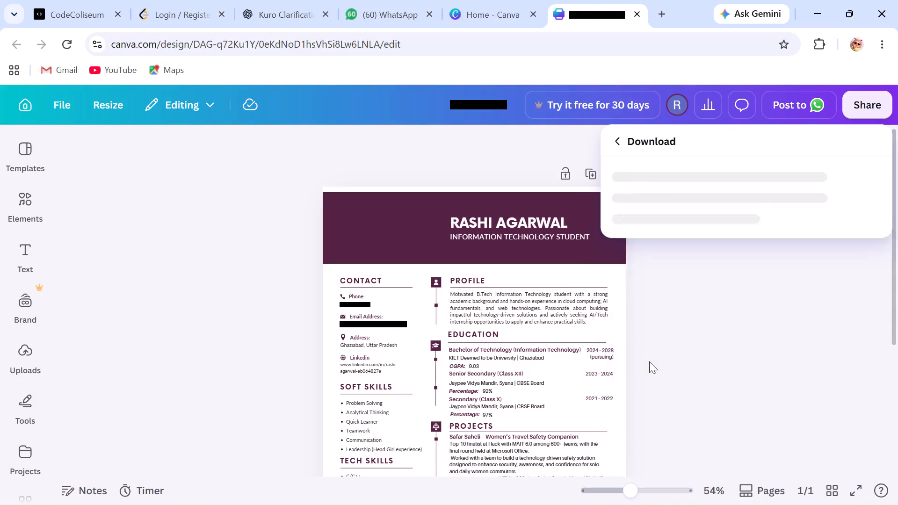
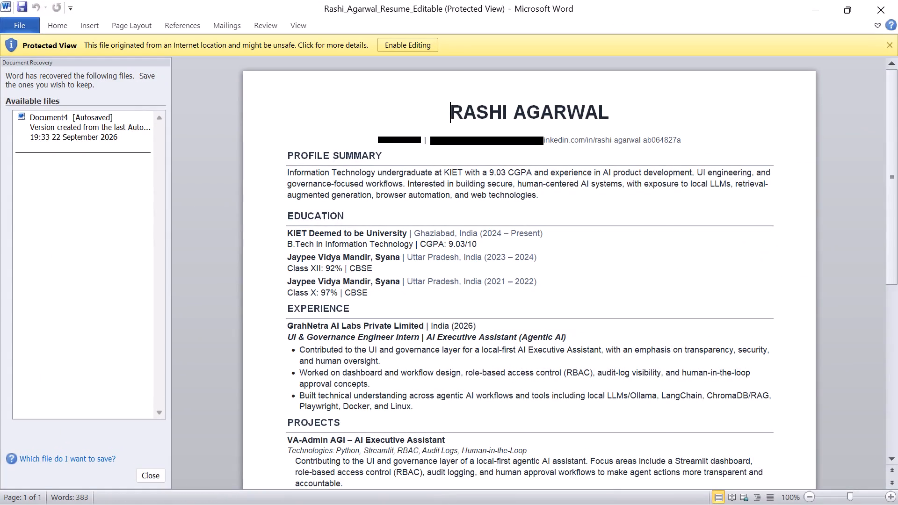
Read through the editable résumé document, from Profile Summary and Experience down to Technical Skills and Certifications.
{"action": "scroll", "coordinate": [507, 285], "scroll_direction": "down", "scroll_amount": 7}
{"action": "scroll", "coordinate": [507, 285], "scroll_direction": "up", "scroll_amount": 2}
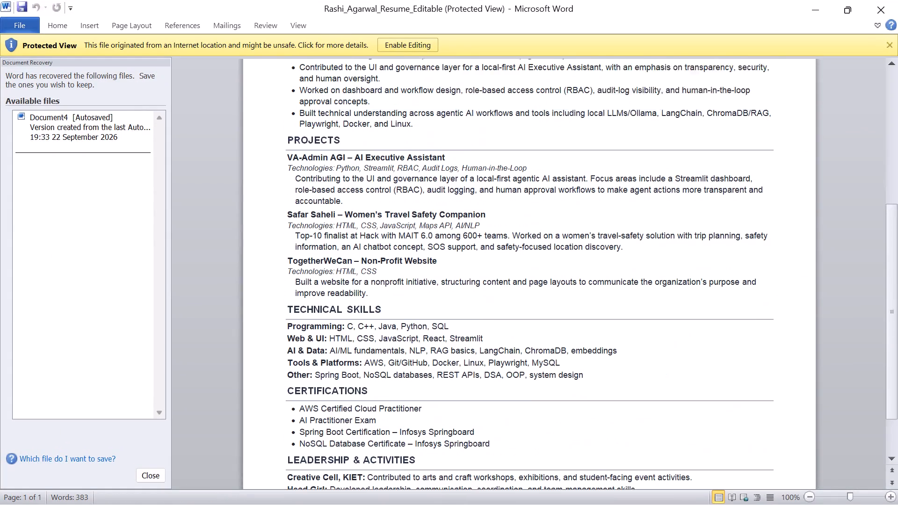
{"action": "scroll", "coordinate": [507, 285], "scroll_direction": "up", "scroll_amount": 4}
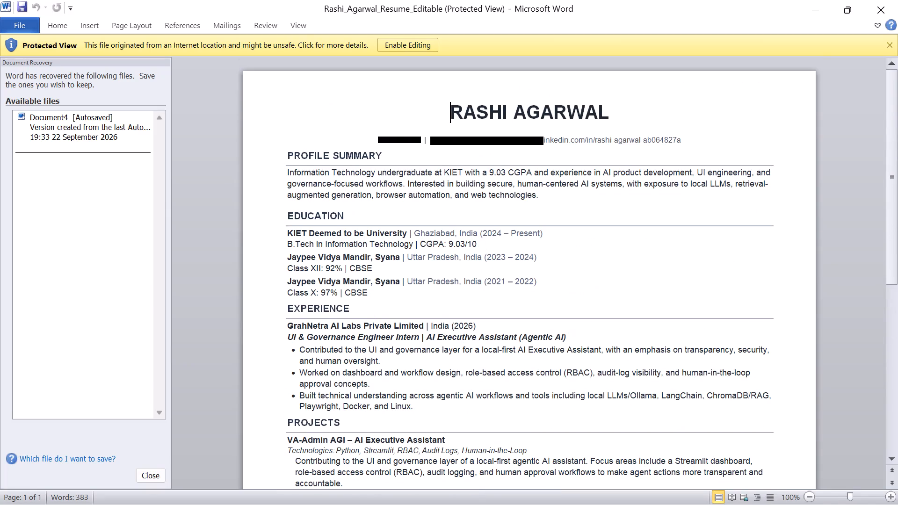
{"action": "scroll", "coordinate": [598, 124], "scroll_direction": "down", "scroll_amount": 1}
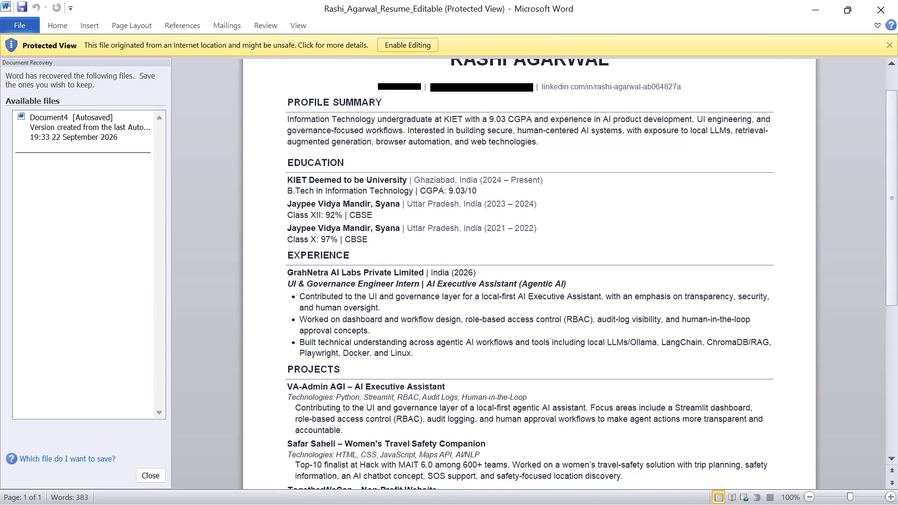
{"action": "scroll", "coordinate": [598, 124], "scroll_direction": "down", "scroll_amount": 3}
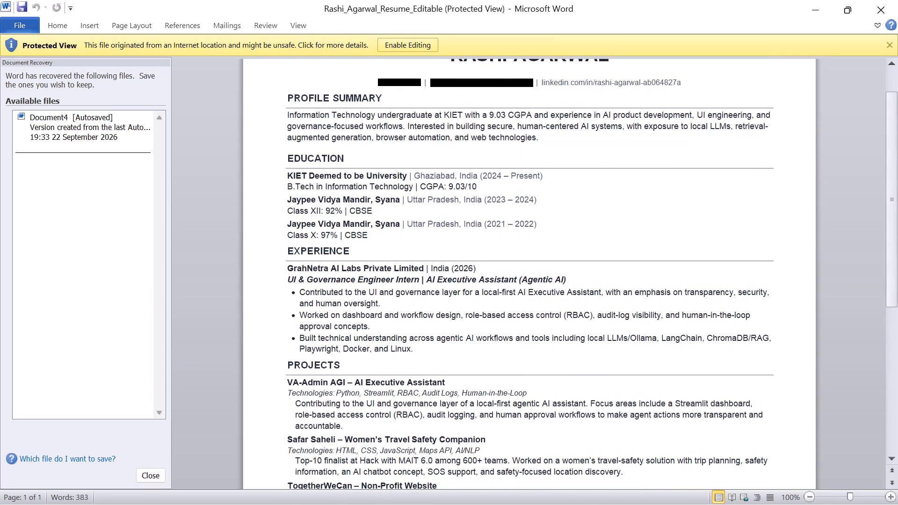
{"action": "scroll", "coordinate": [598, 124], "scroll_direction": "down", "scroll_amount": 3}
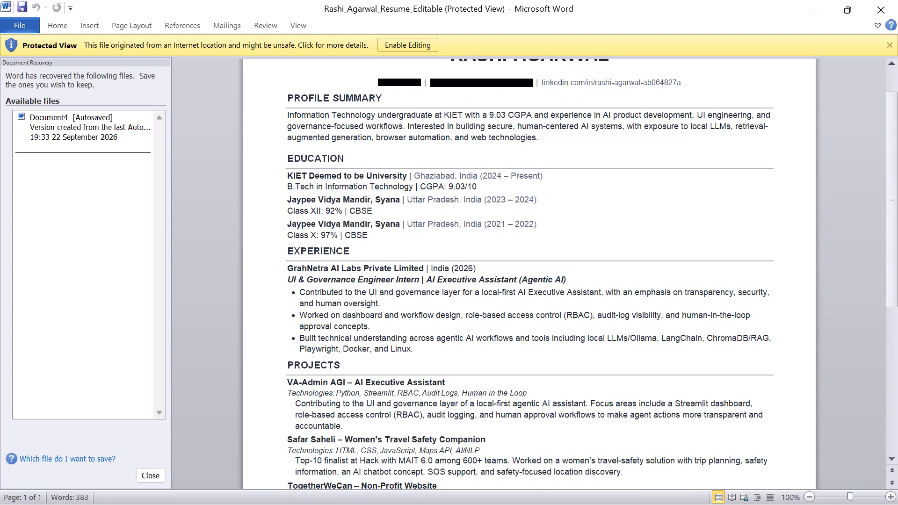
{"action": "scroll", "coordinate": [598, 124], "scroll_direction": "down", "scroll_amount": 2}
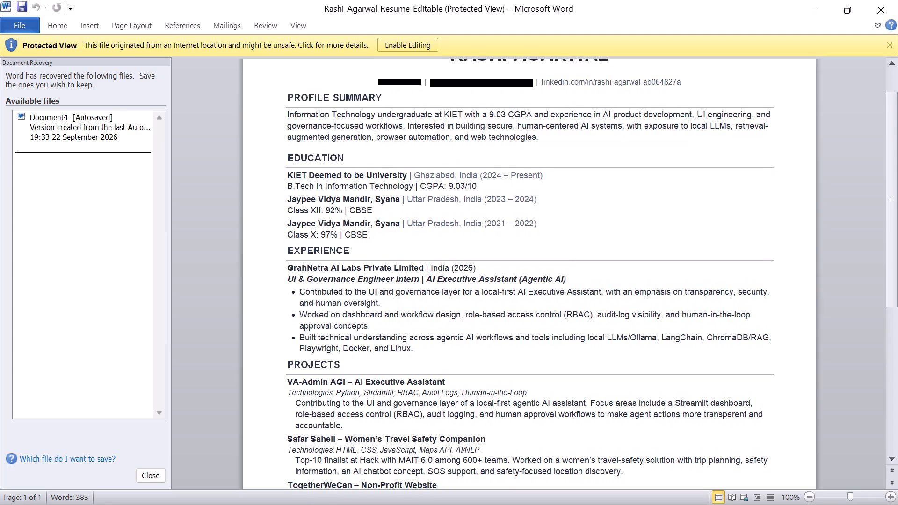
{"action": "scroll", "coordinate": [598, 124], "scroll_direction": "down", "scroll_amount": 2}
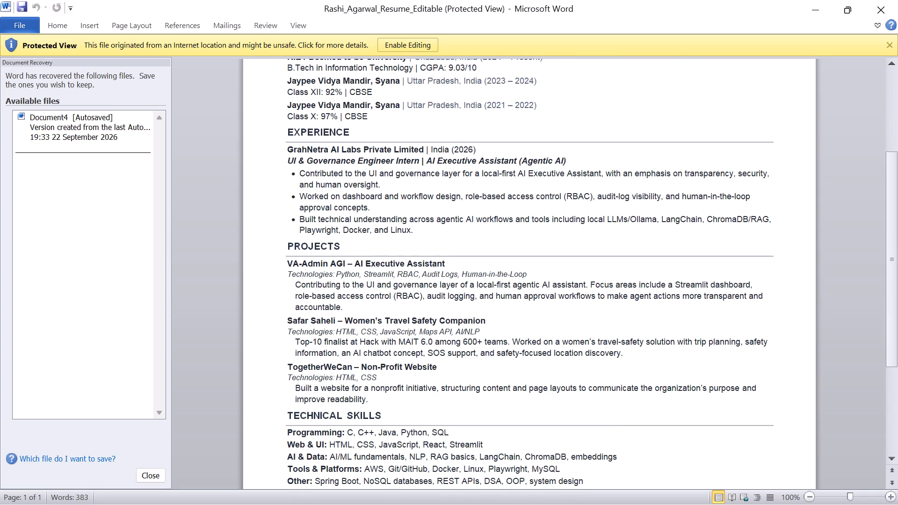
Enable editing of the protected résumé document.
{"action": "left_click", "coordinate": [409, 232]}
{"action": "key", "text": "Home"}
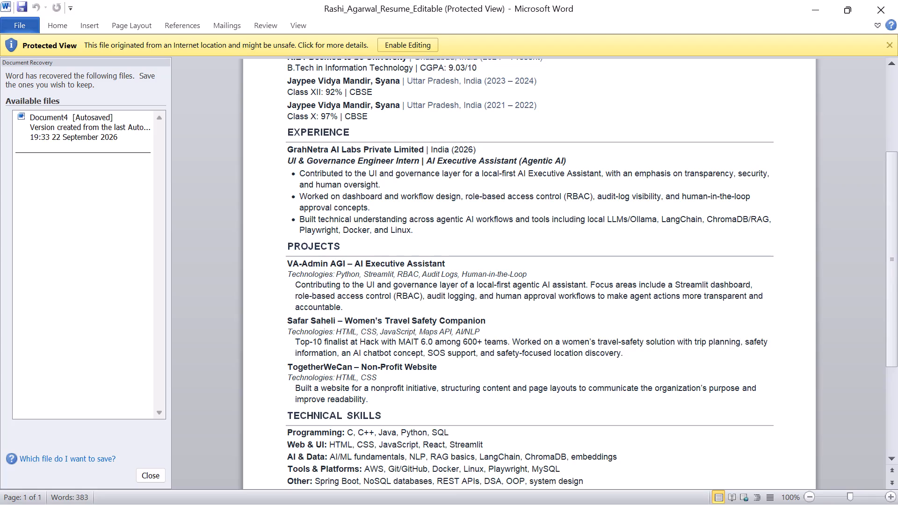
{"action": "left_click", "coordinate": [423, 40]}
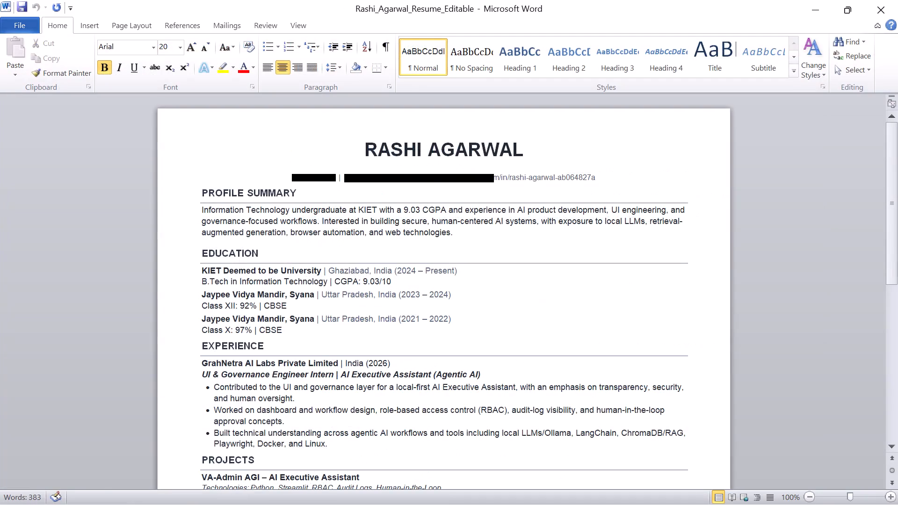
Delete ", and Linux" from the end of the tools list in the third GrahNetra AI Labs experience bullet.
{"action": "scroll", "coordinate": [437, 268], "scroll_direction": "down", "scroll_amount": 1}
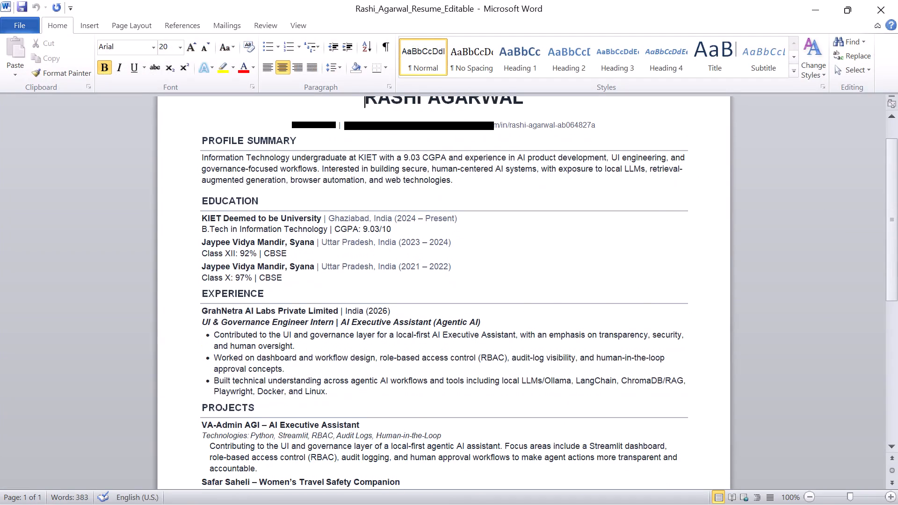
{"action": "scroll", "coordinate": [437, 268], "scroll_direction": "down", "scroll_amount": 1}
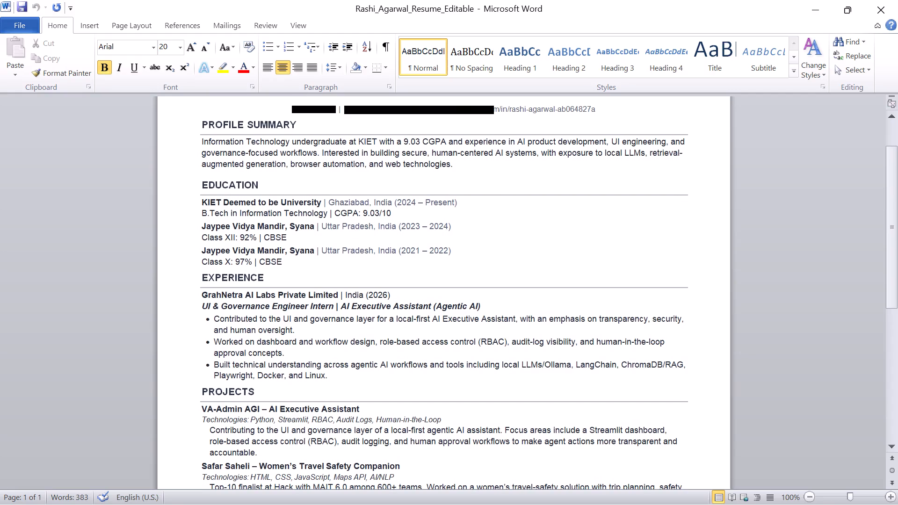
{"action": "scroll", "coordinate": [437, 268], "scroll_direction": "down", "scroll_amount": 1}
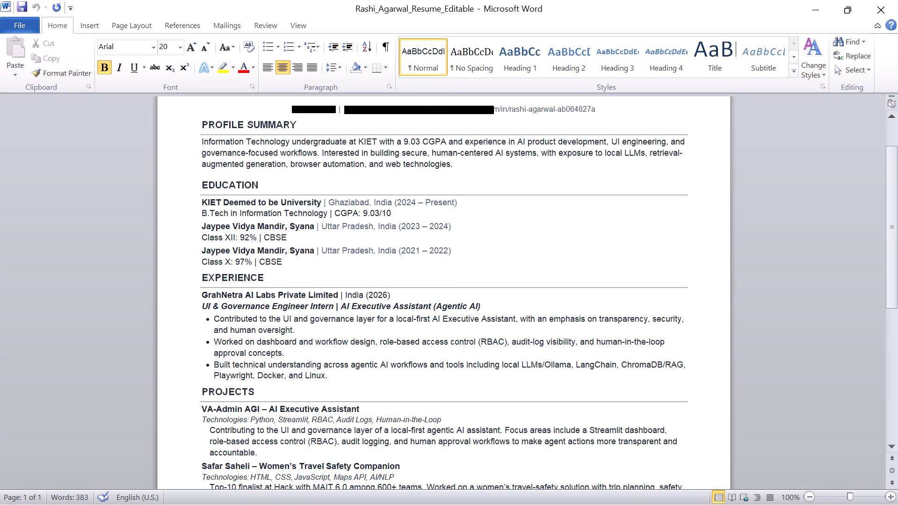
{"action": "scroll", "coordinate": [393, 300], "scroll_direction": "down", "scroll_amount": 1}
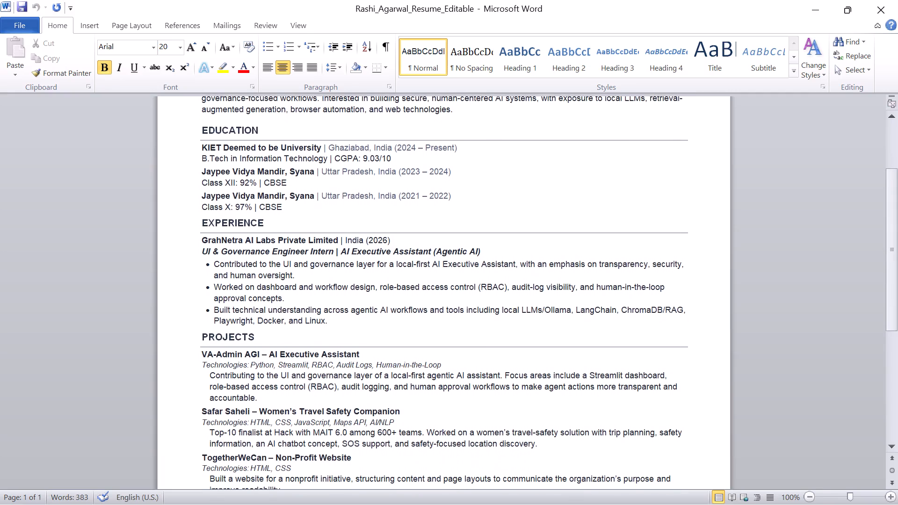
{"action": "scroll", "coordinate": [393, 300], "scroll_direction": "down", "scroll_amount": 2}
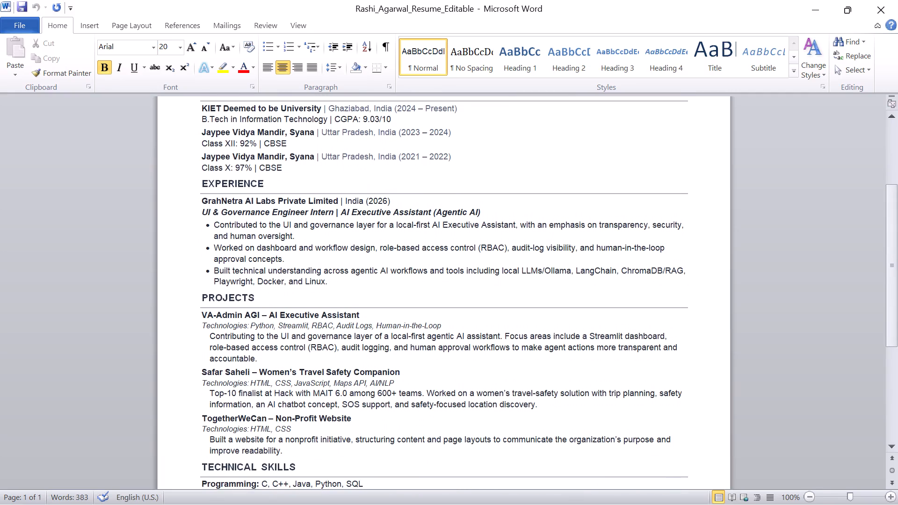
{"action": "scroll", "coordinate": [393, 300], "scroll_direction": "down", "scroll_amount": 1}
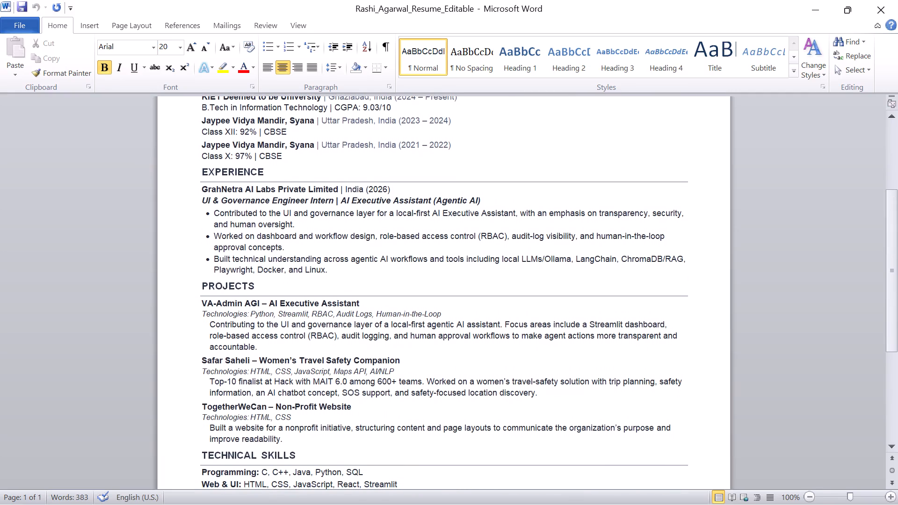
{"action": "left_click", "coordinate": [325, 271]}
{"action": "key", "text": "BackSpace"}
{"action": "key", "text": "BackSpace"}
{"action": "key", "text": "BackSpace"}
{"action": "key", "text": "BackSpace"}
{"action": "key", "text": "BackSpace"}
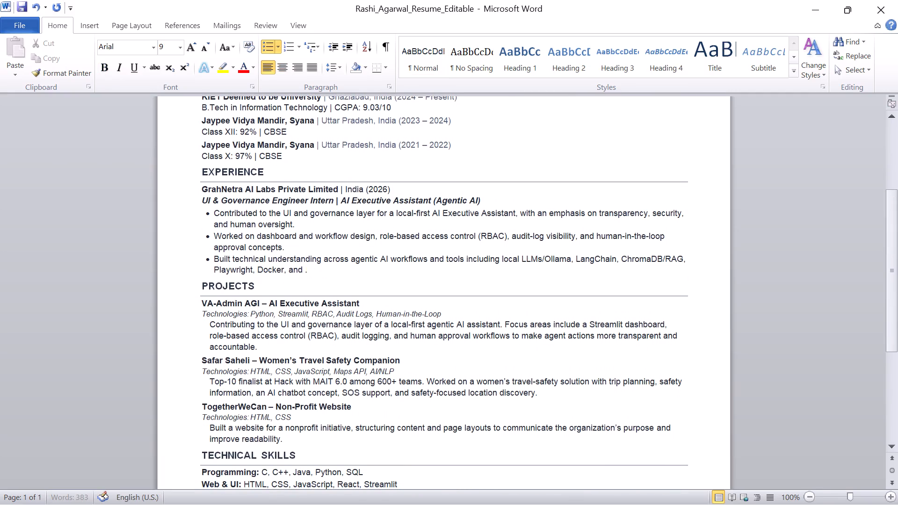
{"action": "key", "text": "BackSpace"}
{"action": "key", "text": "BackSpace"}
{"action": "key", "text": "BackSpace"}
{"action": "key", "text": "BackSpace"}
{"action": "key", "text": "BackSpace"}
{"action": "key", "text": "BackSpace"}
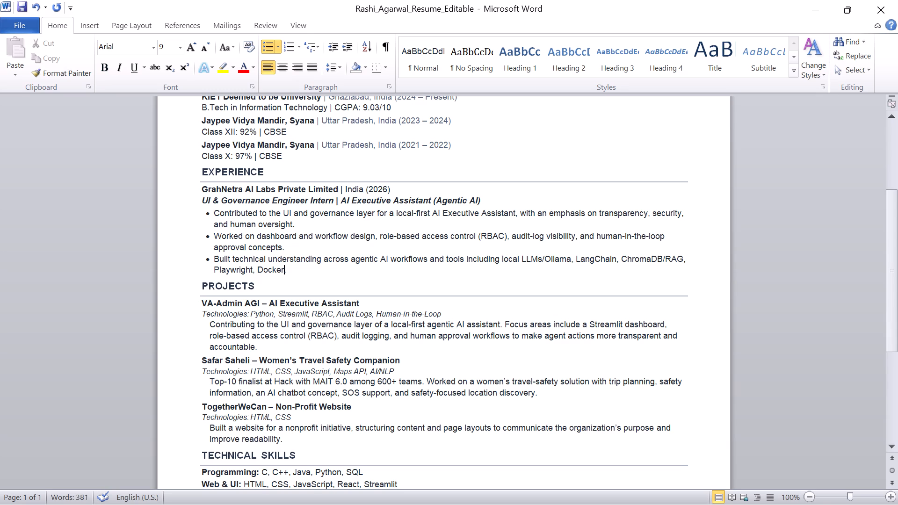
Replace the comma between Playwright and Docker with "and" in the third GrahNetra AI Labs experience bullet.
{"action": "left_click", "coordinate": [256, 271]}
{"action": "key", "text": "BackSpace"}
{"action": "key", "text": "space"}
{"action": "type", "text": "and"}
{"action": "key", "text": "space"}
{"action": "key", "text": "BackSpace"}
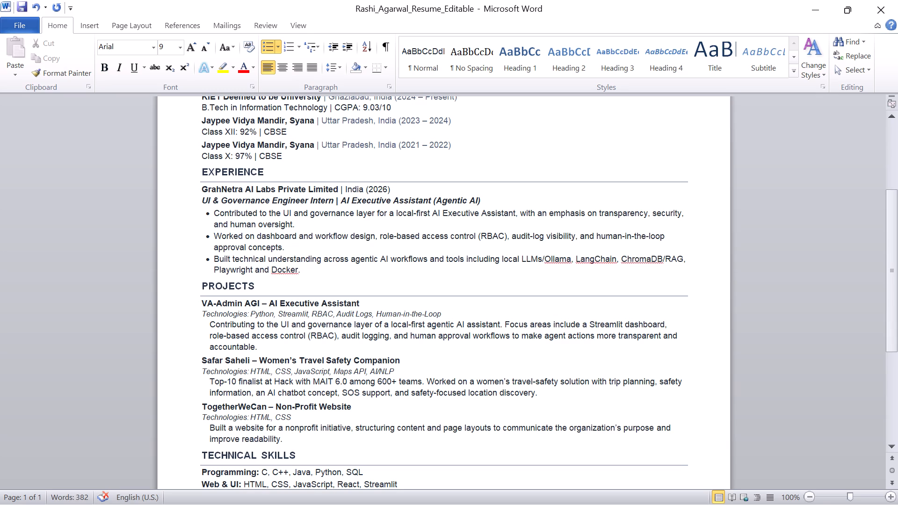
Compare the remaining résumé sections with the friend's résumé PDF in Chrome, from Experience through Languages, and return to the Word document.
{"action": "scroll", "coordinate": [509, 275], "scroll_direction": "down", "scroll_amount": 1}
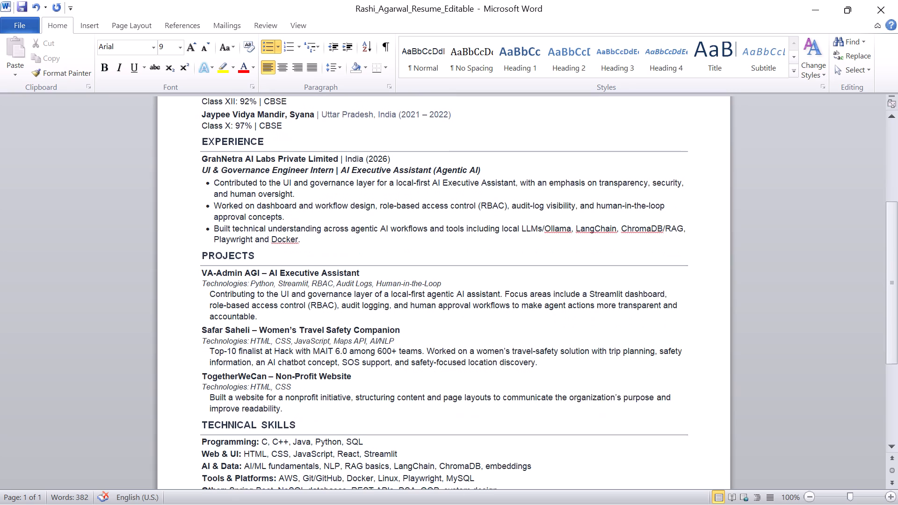
{"action": "scroll", "coordinate": [509, 275], "scroll_direction": "down", "scroll_amount": 2}
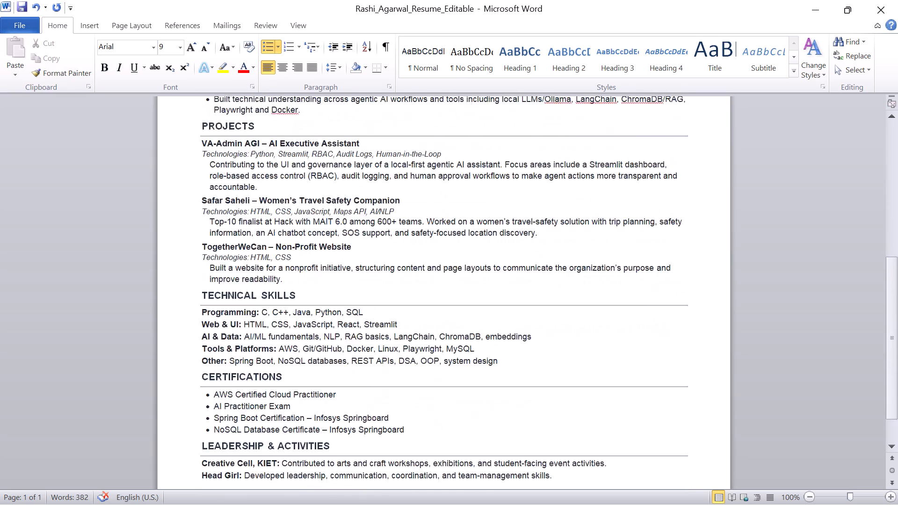
{"action": "scroll", "coordinate": [509, 275], "scroll_direction": "down", "scroll_amount": 1}
{"action": "left_click", "coordinate": [587, 488]}
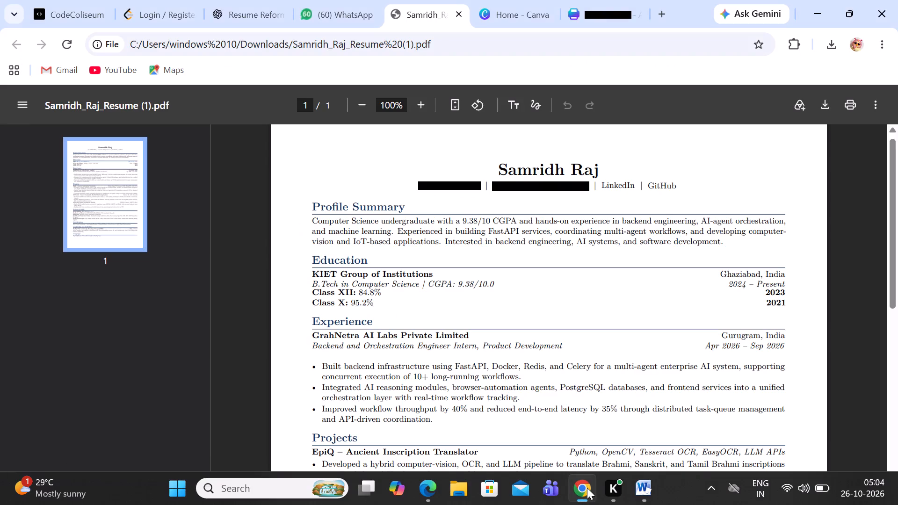
{"action": "scroll", "coordinate": [565, 353], "scroll_direction": "down", "scroll_amount": 4}
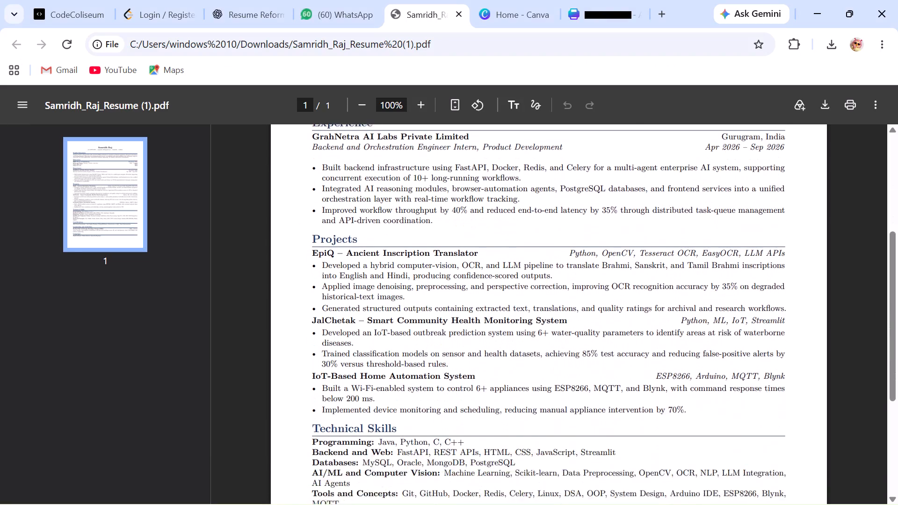
{"action": "scroll", "coordinate": [565, 353], "scroll_direction": "down", "scroll_amount": 5}
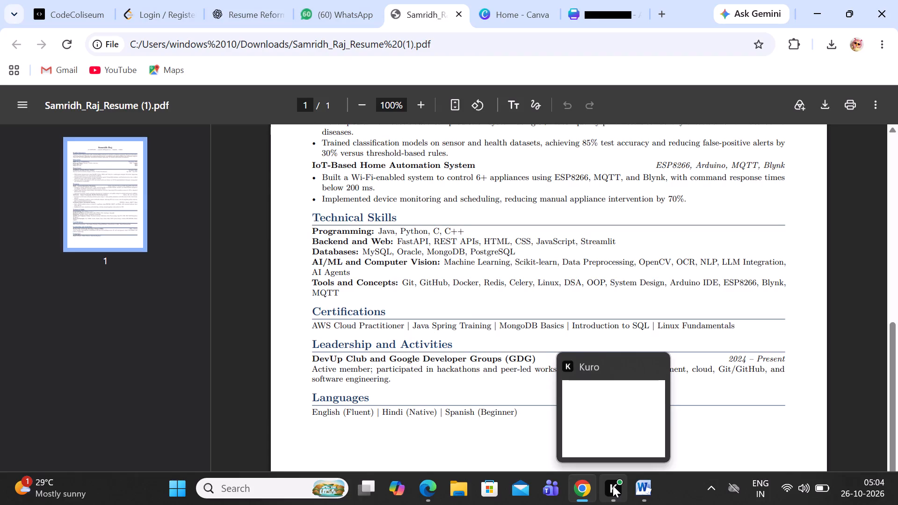
{"action": "left_click", "coordinate": [637, 492]}
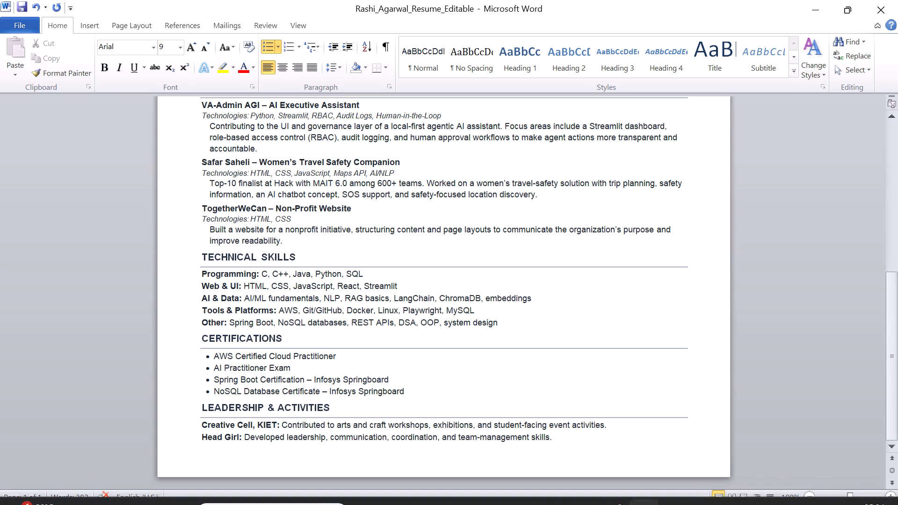
Reword the AI Practitioner Exam entry under Certifications as "AWS Certified AI Practitioner".
{"action": "left_click", "coordinate": [278, 323]}
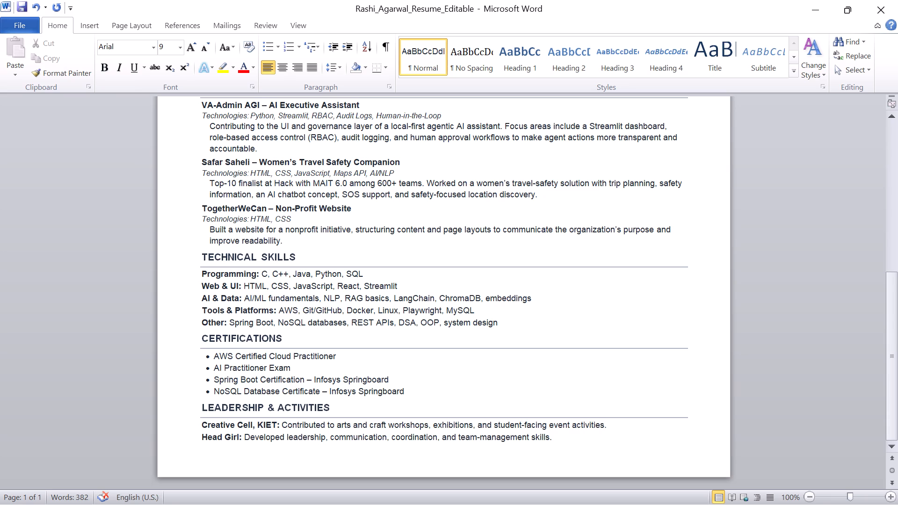
{"action": "scroll", "coordinate": [457, 364], "scroll_direction": "down", "scroll_amount": 1}
{"action": "left_click", "coordinate": [412, 392]}
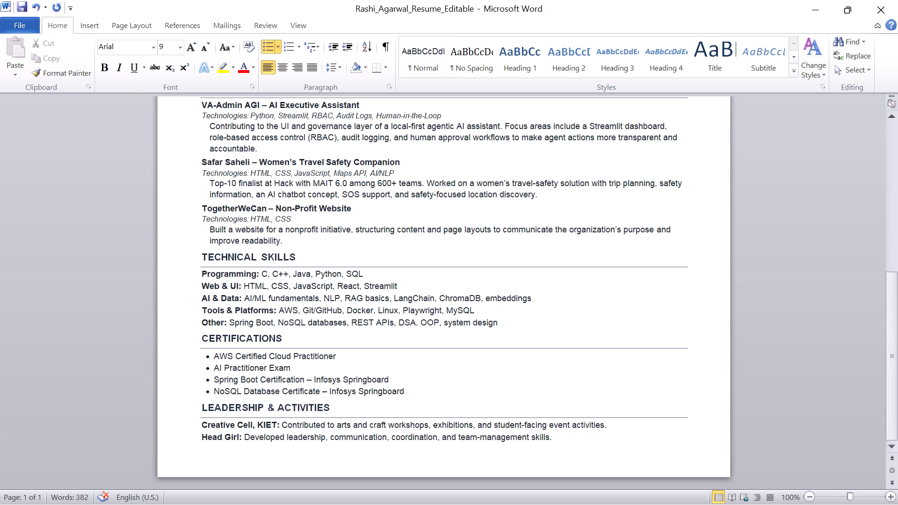
{"action": "left_click", "coordinate": [213, 367]}
{"action": "type", "text": "AWS"}
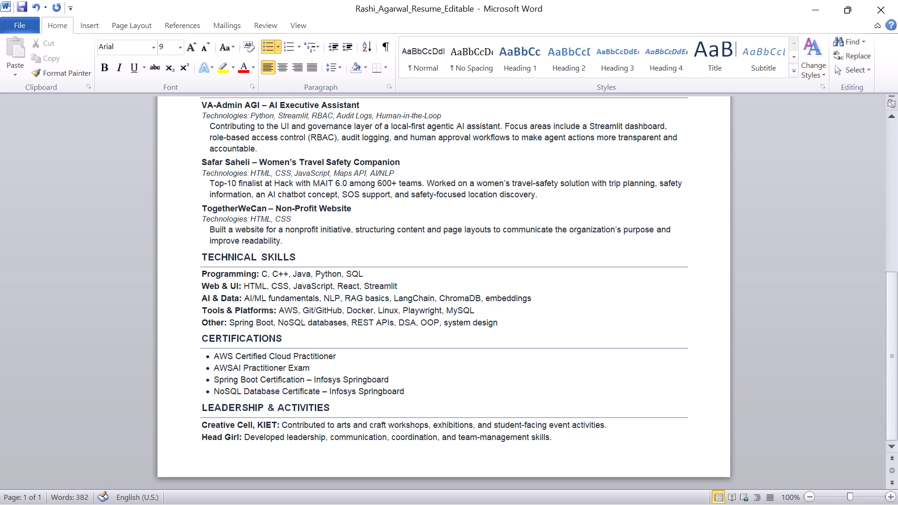
{"action": "key", "text": "shift+space"}
{"action": "type", "text": "Certified"}
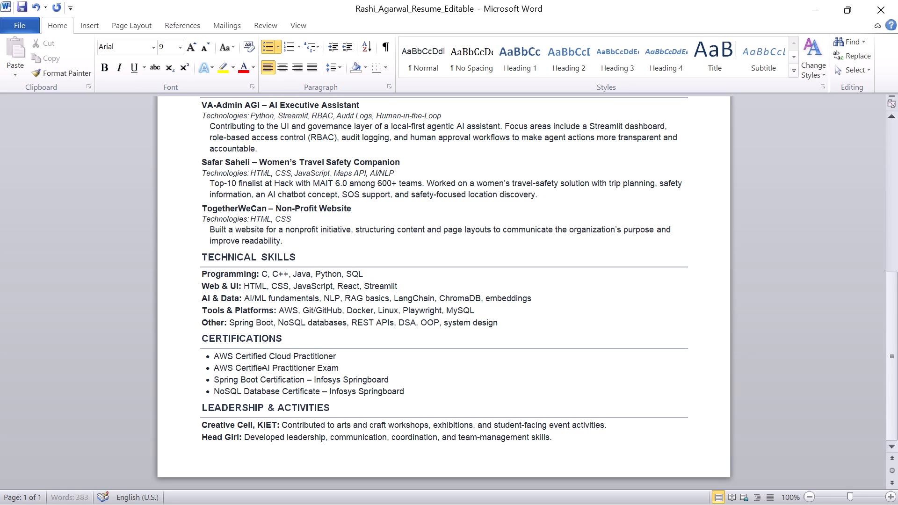
{"action": "key", "text": "space"}
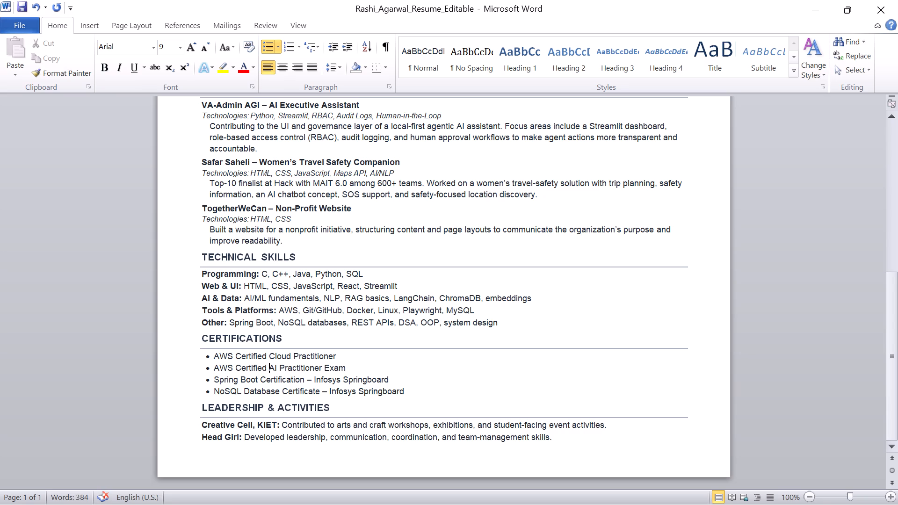
{"action": "left_click", "coordinate": [350, 368]}
{"action": "key", "text": "BackSpace"}
{"action": "key", "text": "BackSpace"}
{"action": "key", "text": "BackSpace"}
{"action": "key", "text": "BackSpace"}
{"action": "key", "text": "BackSpace"}
Replace "– Infosys Springboard" with a comma at the end of the Spring Boot Certification entry under Certifications.
{"action": "left_click", "coordinate": [393, 375]}
{"action": "key", "text": "BackSpace"}
{"action": "key", "text": "BackSpace"}
{"action": "key", "text": "BackSpace"}
{"action": "key", "text": "BackSpace"}
{"action": "key", "text": "BackSpace"}
{"action": "key", "text": "BackSpace"}
{"action": "key", "text": "BackSpace"}
{"action": "key", "text": "BackSpace"}
{"action": "key", "text": "BackSpace"}
{"action": "key", "text": "BackSpace"}
{"action": "key", "text": "BackSpace"}
{"action": "key", "text": "BackSpace"}
{"action": "key", "text": "BackSpace"}
{"action": "key", "text": "BackSpace"}
{"action": "key", "text": "BackSpace"}
{"action": "key", "text": "BackSpace"}
{"action": "key", "text": "BackSpace"}
{"action": "key", "text": "BackSpace"}
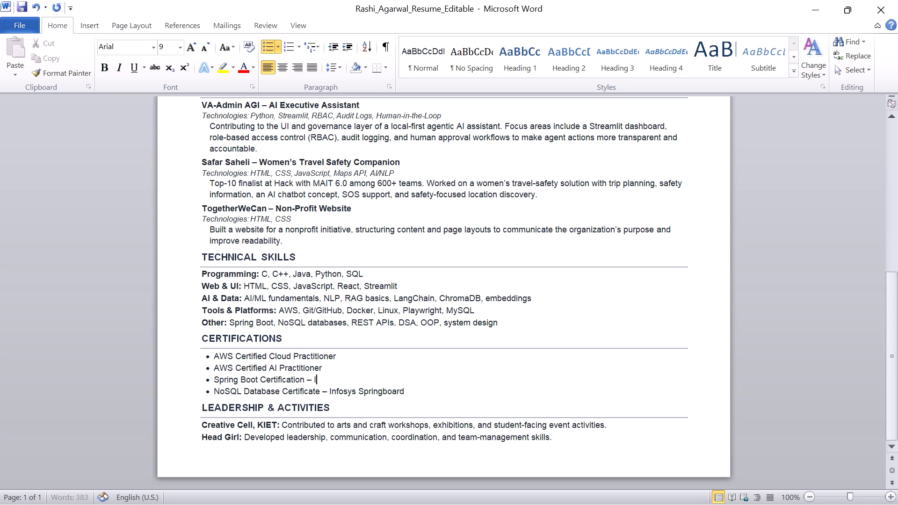
{"action": "key", "text": "BackSpace"}
{"action": "key", "text": "BackSpace"}
{"action": "key", "text": "BackSpace"}
{"action": "key", "text": "BackSpace"}
{"action": "key", "text": "comma"}
Remove the NoSQL Database Certificate bullet's line break so its text joins the Spring Boot Certification bullet.
{"action": "left_click", "coordinate": [213, 393]}
{"action": "key", "text": "BackSpace"}
{"action": "key", "text": "BackSpace"}
{"action": "key", "text": "BackSpace"}
{"action": "key", "text": "BackSpace"}
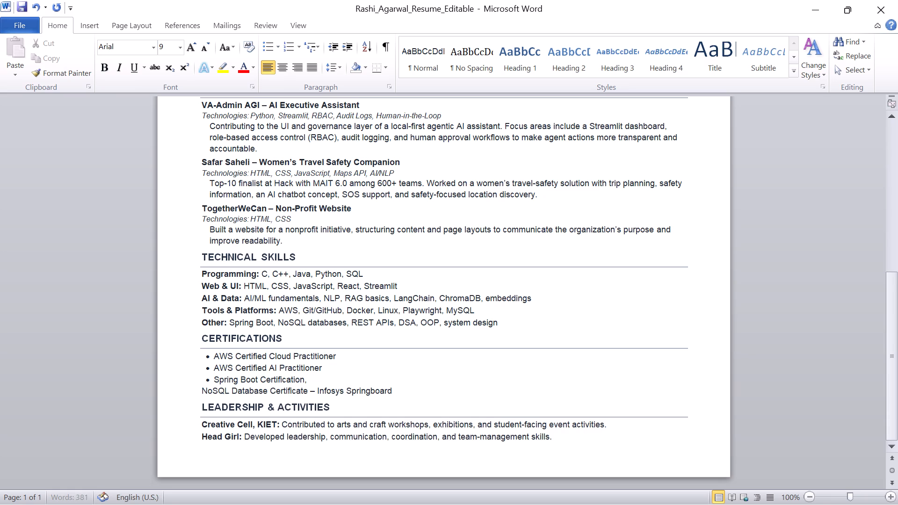
{"action": "key", "text": "BackSpace"}
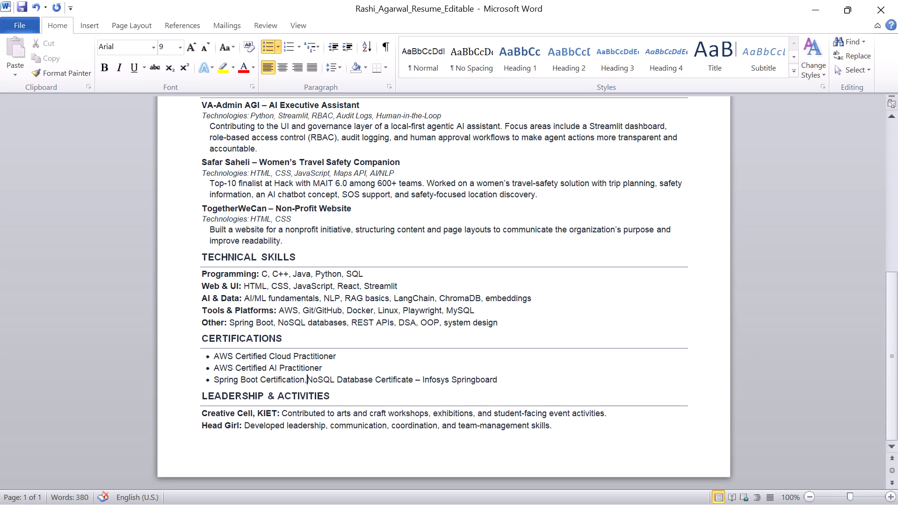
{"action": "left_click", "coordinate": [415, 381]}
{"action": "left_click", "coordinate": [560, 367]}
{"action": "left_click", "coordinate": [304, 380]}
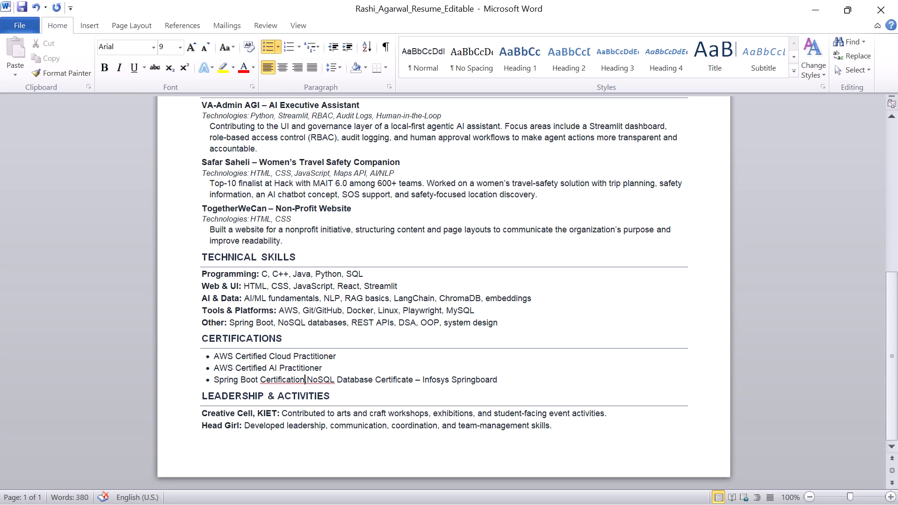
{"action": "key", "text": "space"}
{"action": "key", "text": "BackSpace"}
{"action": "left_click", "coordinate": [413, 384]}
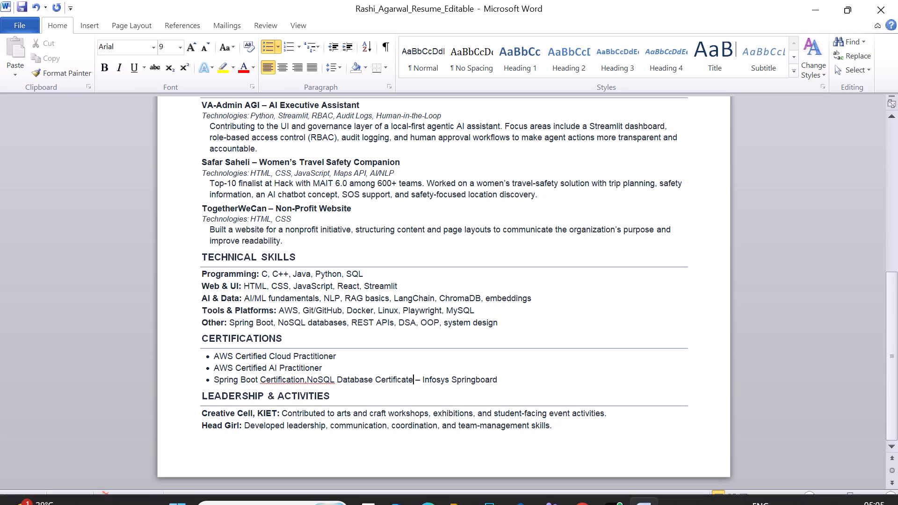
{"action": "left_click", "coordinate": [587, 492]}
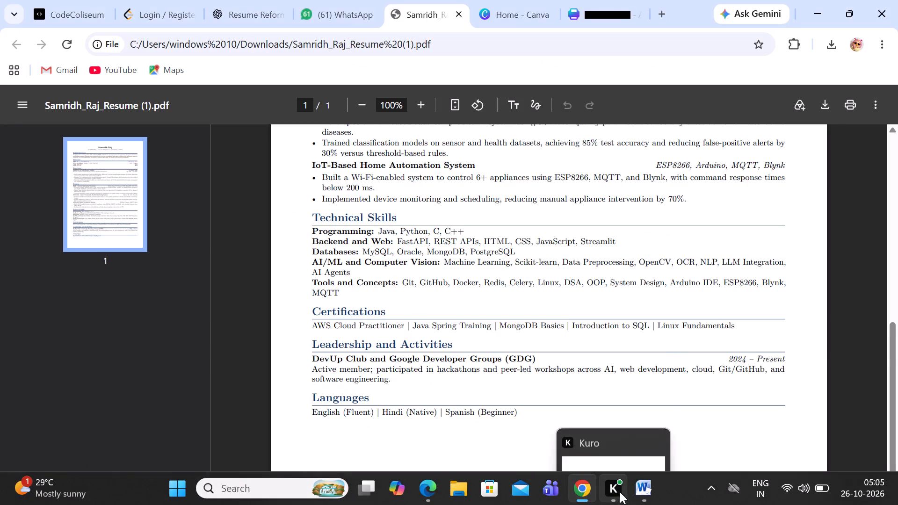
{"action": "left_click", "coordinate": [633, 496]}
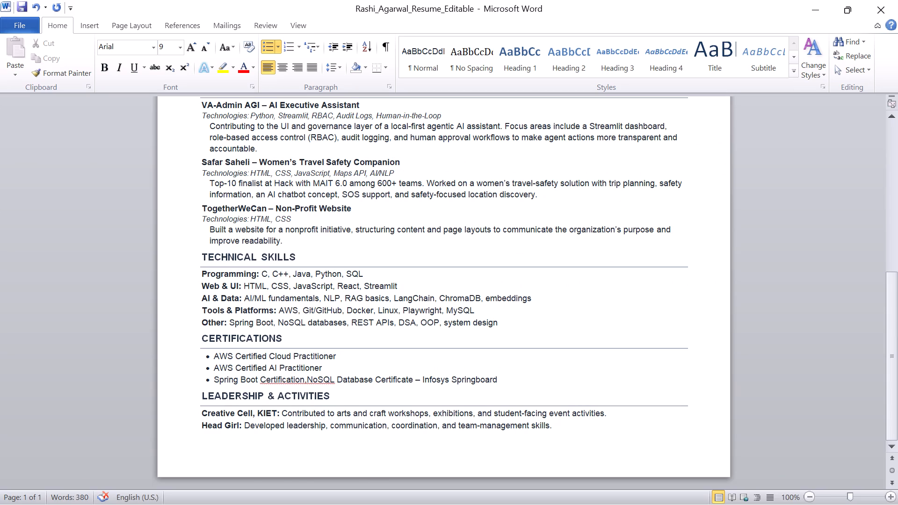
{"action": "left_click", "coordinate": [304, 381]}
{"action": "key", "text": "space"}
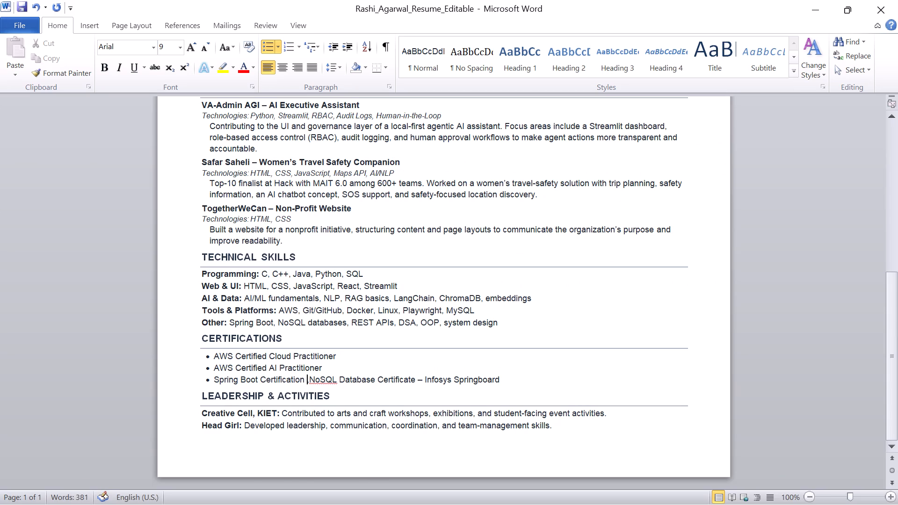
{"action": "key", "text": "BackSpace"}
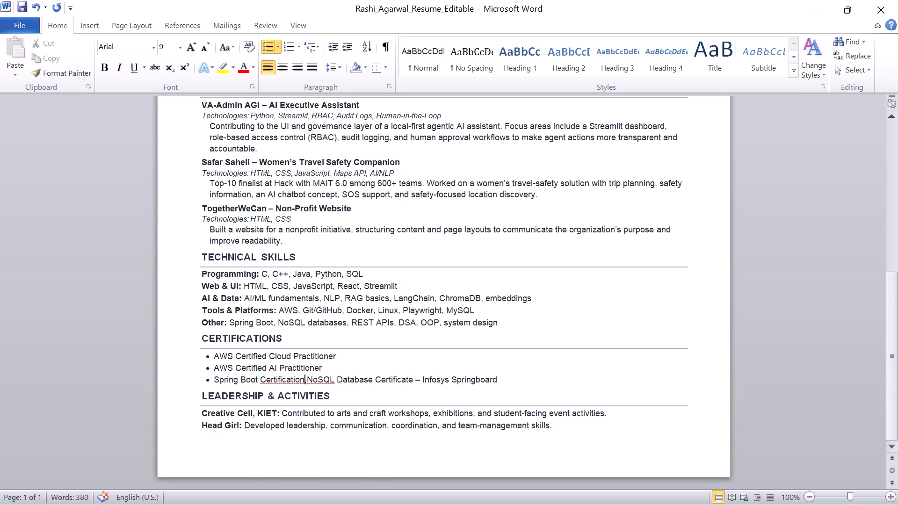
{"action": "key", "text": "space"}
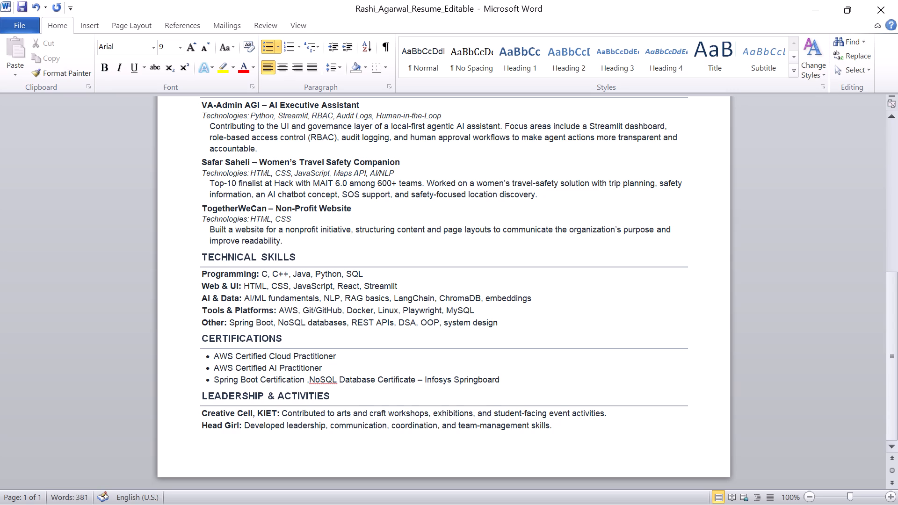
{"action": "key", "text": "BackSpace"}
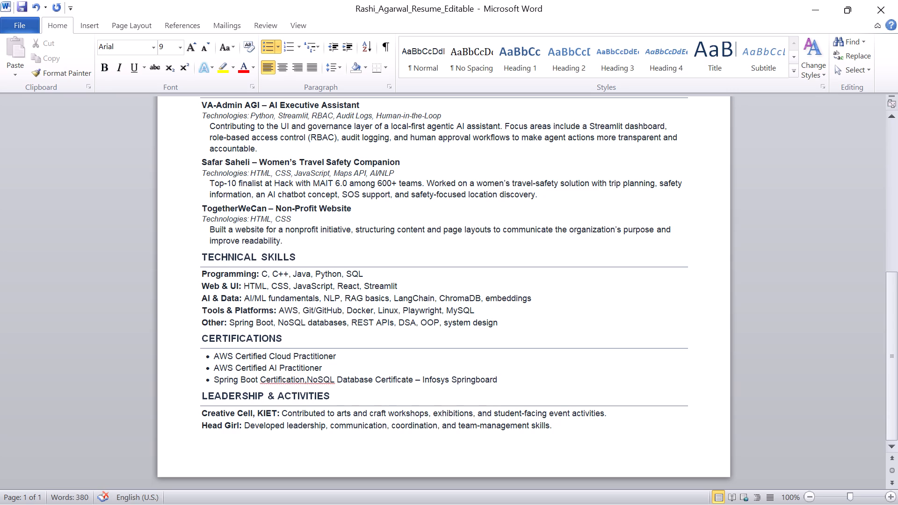
Delete "– Infosys Springboard" from the end of the combined Spring Boot and NoSQL certification bullet.
{"action": "left_click", "coordinate": [513, 377]}
{"action": "key", "text": "BackSpace"}
{"action": "key", "text": "BackSpace"}
{"action": "key", "text": "BackSpace"}
{"action": "key", "text": "BackSpace"}
{"action": "key", "text": "BackSpace"}
{"action": "key", "text": "BackSpace"}
{"action": "key", "text": "BackSpace"}
{"action": "key", "text": "BackSpace"}
{"action": "key", "text": "BackSpace"}
{"action": "key", "text": "BackSpace"}
{"action": "key", "text": "BackSpace"}
{"action": "key", "text": "BackSpace"}
{"action": "key", "text": "BackSpace"}
{"action": "key", "text": "BackSpace"}
{"action": "key", "text": "BackSpace"}
{"action": "key", "text": "BackSpace"}
{"action": "key", "text": "BackSpace"}
{"action": "key", "text": "BackSpace"}
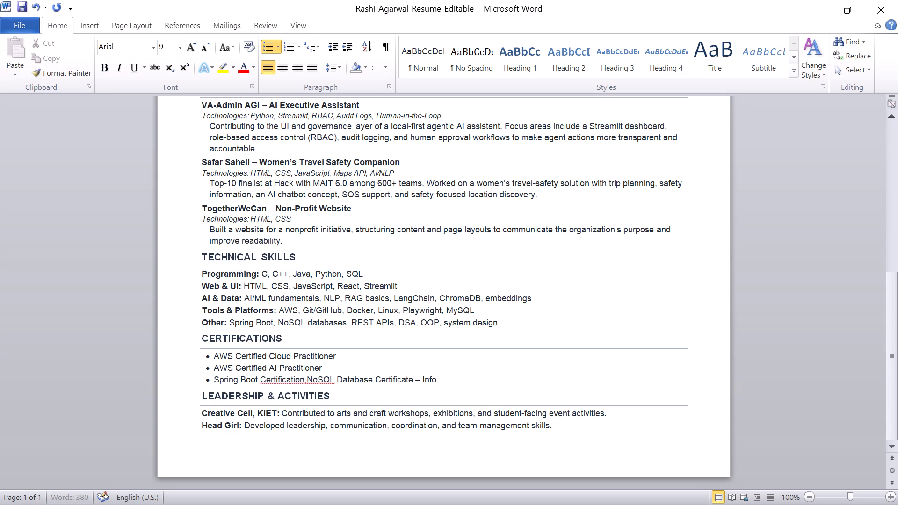
{"action": "key", "text": "BackSpace"}
{"action": "key", "text": "BackSpace"}
{"action": "key", "text": "BackSpace"}
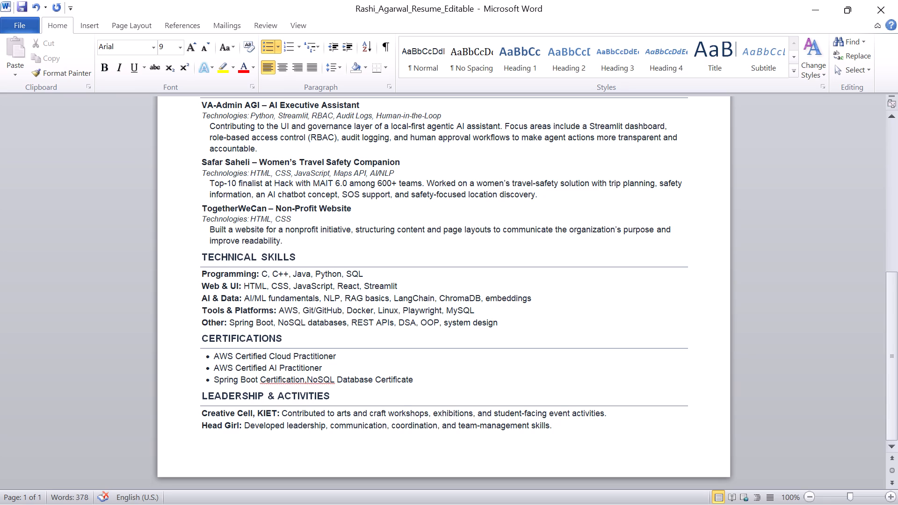
{"action": "key", "text": "space"}
Insert a space after the comma between "Spring Boot Certification" and "NoSQL Database Certificate".
{"action": "left_click", "coordinate": [305, 381]}
{"action": "key", "text": "Right"}
{"action": "key", "text": "space"}
{"action": "left_click", "coordinate": [460, 376]}
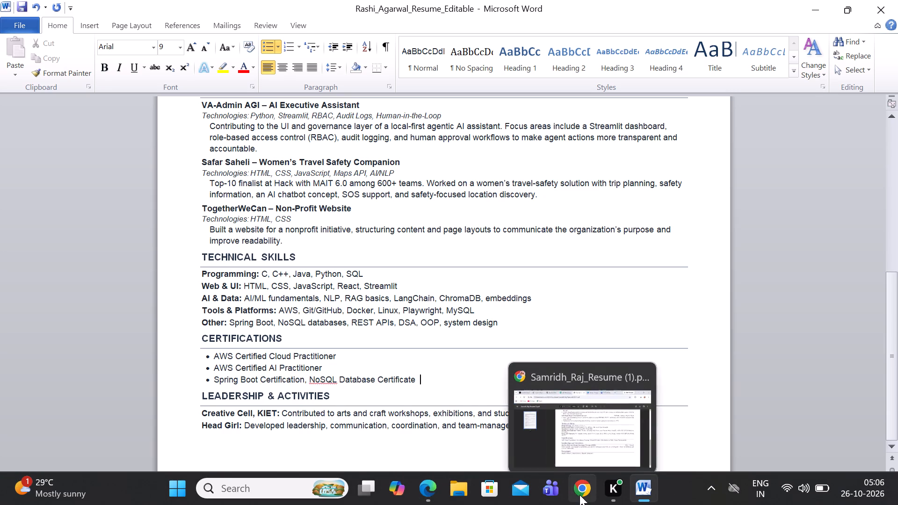
Check the closing sections of the friend's résumé PDF in Chrome and, back in Word, change the "LEADERSHIP & ACTIVITIES" heading to "LANGUAGES".
{"action": "left_click", "coordinate": [579, 495]}
{"action": "scroll", "coordinate": [577, 329], "scroll_direction": "down", "scroll_amount": 2}
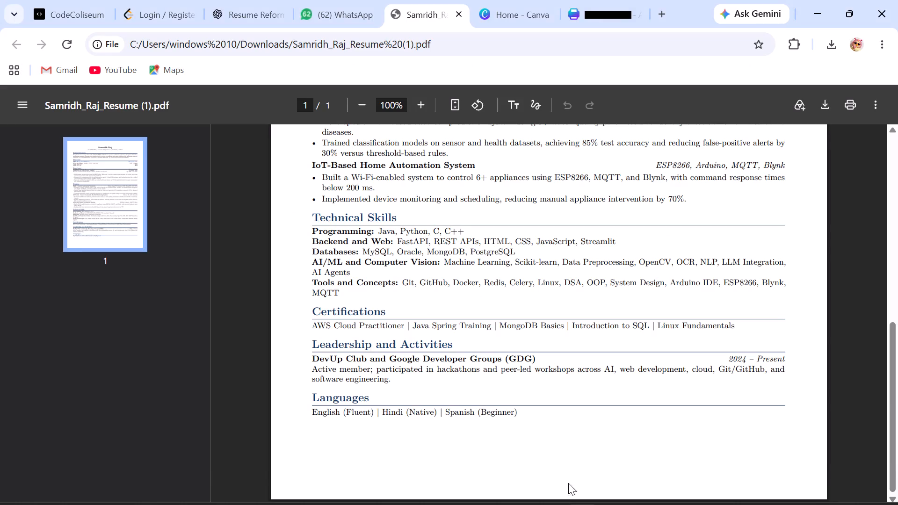
{"action": "left_click", "coordinate": [638, 497]}
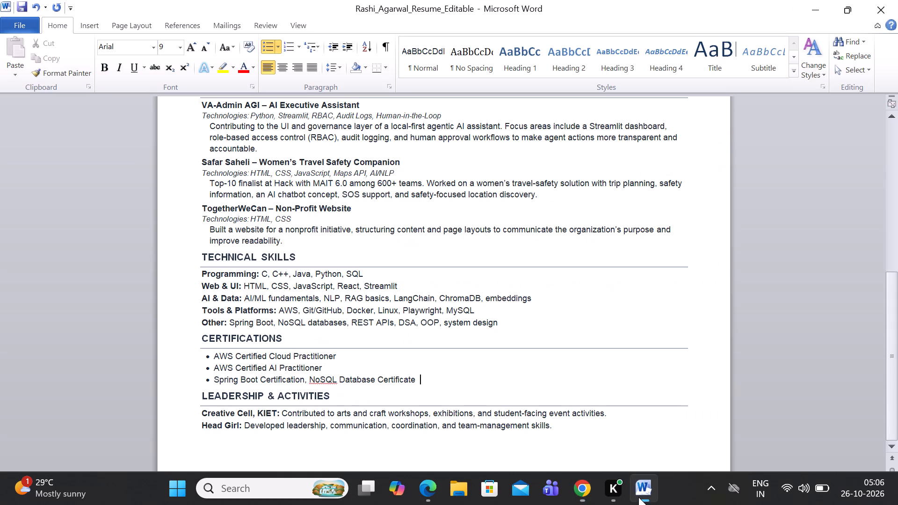
{"action": "left_click", "coordinate": [335, 401]}
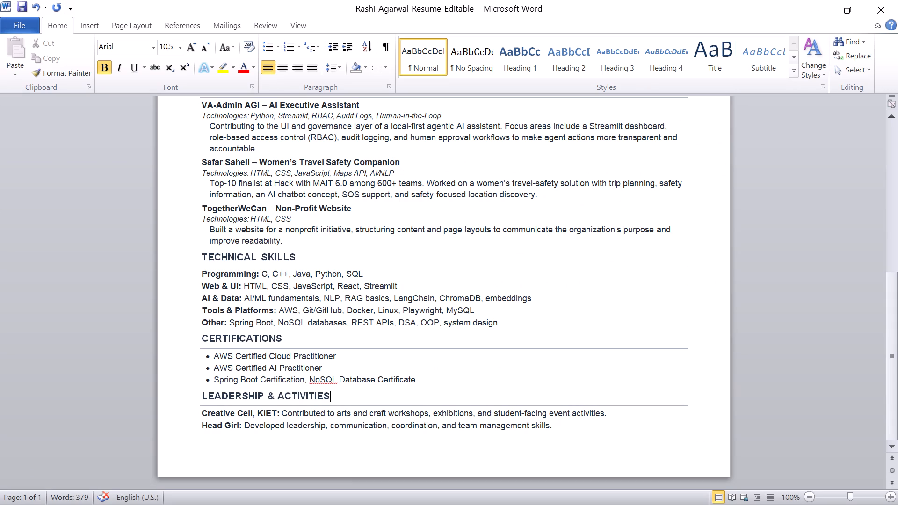
{"action": "scroll", "coordinate": [335, 401], "scroll_direction": "right", "scroll_amount": 1}
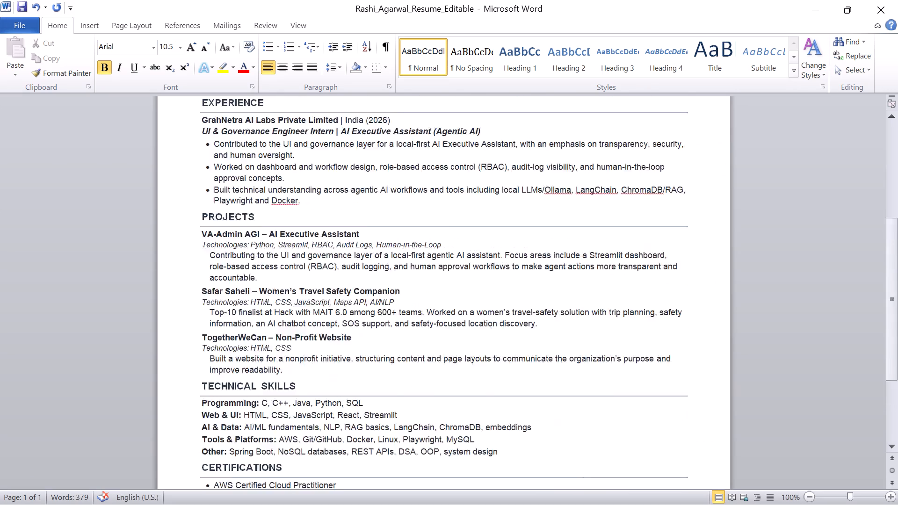
{"action": "scroll", "coordinate": [335, 401], "scroll_direction": "right", "scroll_amount": 1}
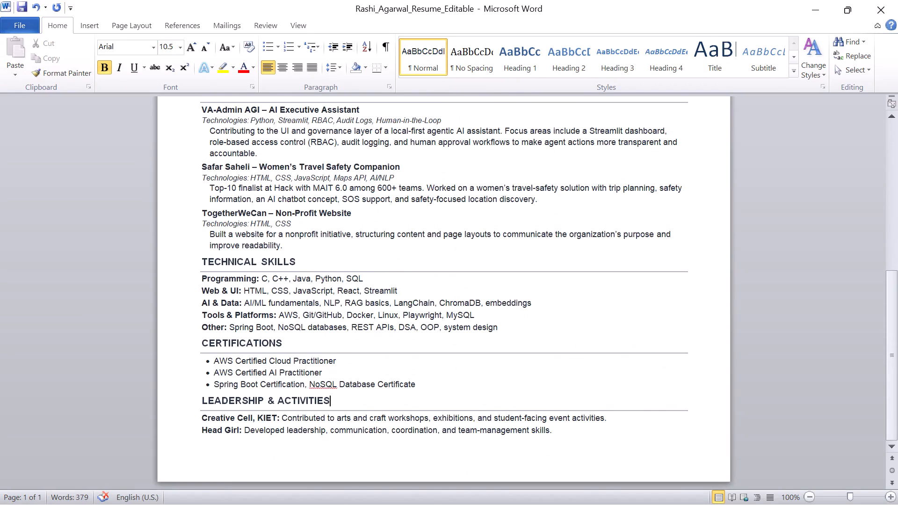
{"action": "key", "text": "BackSpace"}
{"action": "key", "text": "BackSpace"}
{"action": "key", "text": "BackSpace"}
{"action": "key", "text": "BackSpace"}
{"action": "key", "text": "BackSpace"}
{"action": "key", "text": "BackSpace"}
{"action": "key", "text": "BackSpace"}
{"action": "key", "text": "BackSpace"}
{"action": "key", "text": "BackSpace"}
{"action": "key", "text": "BackSpace"}
{"action": "key", "text": "BackSpace"}
{"action": "key", "text": "BackSpace"}
{"action": "key", "text": "BackSpace"}
{"action": "key", "text": "BackSpace"}
{"action": "key", "text": "BackSpace"}
{"action": "key", "text": "BackSpace"}
{"action": "key", "text": "BackSpace"}
{"action": "key", "text": "BackSpace"}
{"action": "key", "text": "BackSpace"}
{"action": "key", "text": "BackSpace"}
{"action": "key", "text": "BackSpace"}
{"action": "key", "text": "BackSpace"}
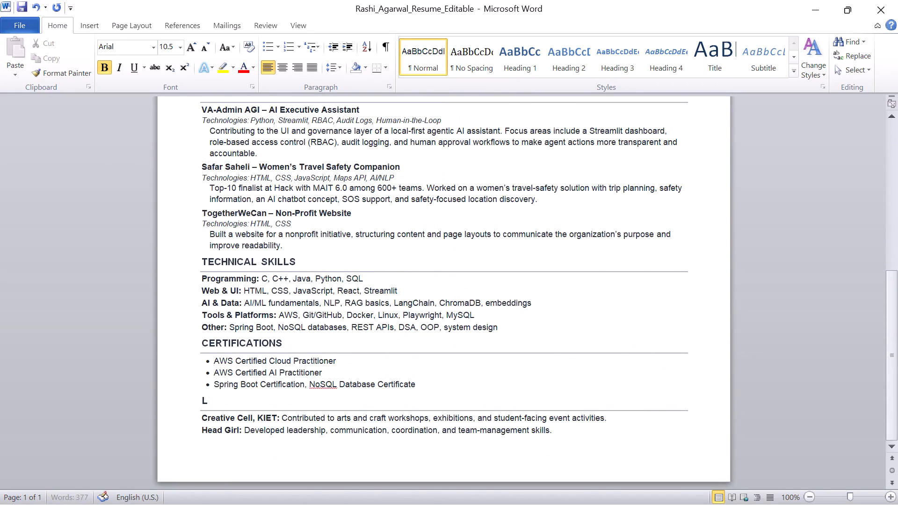
{"action": "type", "text": "ANGUAGES"}
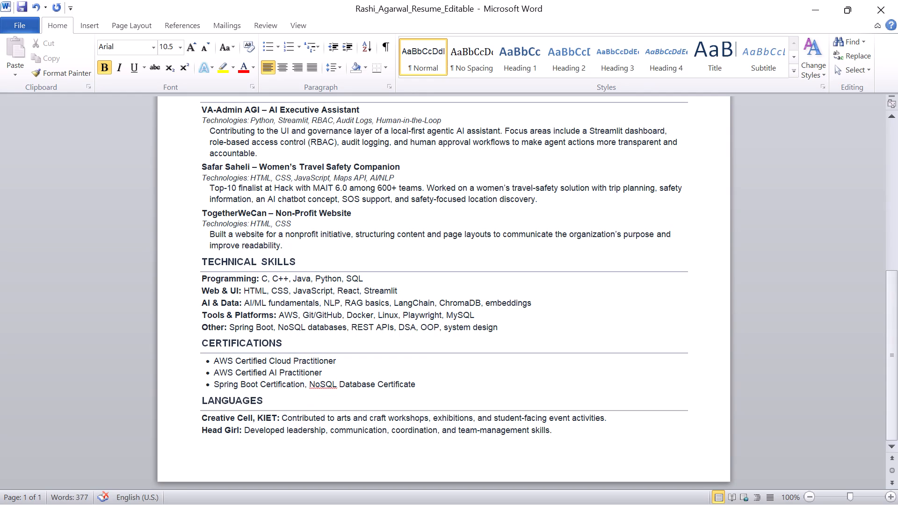
Delete the Creative Cell, KIET and Head Girl entries beneath the Languages heading.
{"action": "left_click_drag", "start_coordinate": [547, 441], "coordinate": [216, 420]}
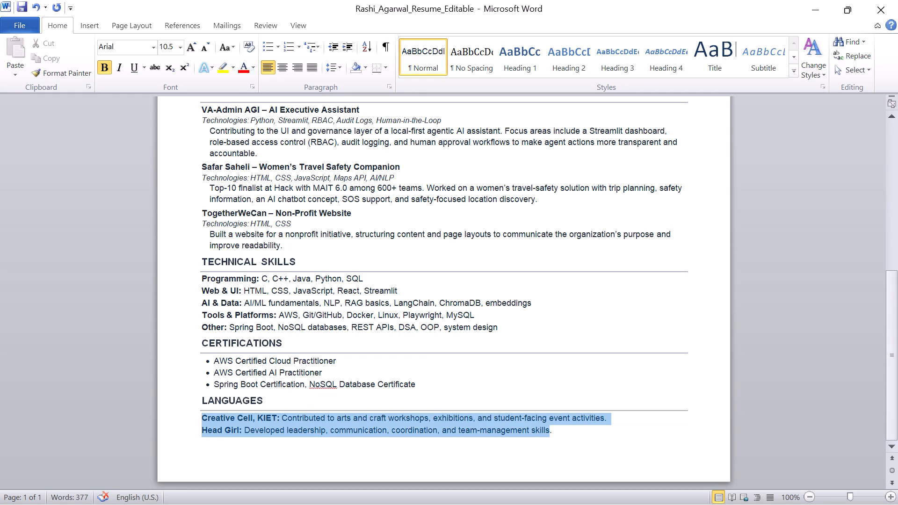
{"action": "left_click_drag", "start_coordinate": [216, 420], "coordinate": [214, 420]}
{"action": "left_click_drag", "start_coordinate": [214, 420], "coordinate": [202, 417]}
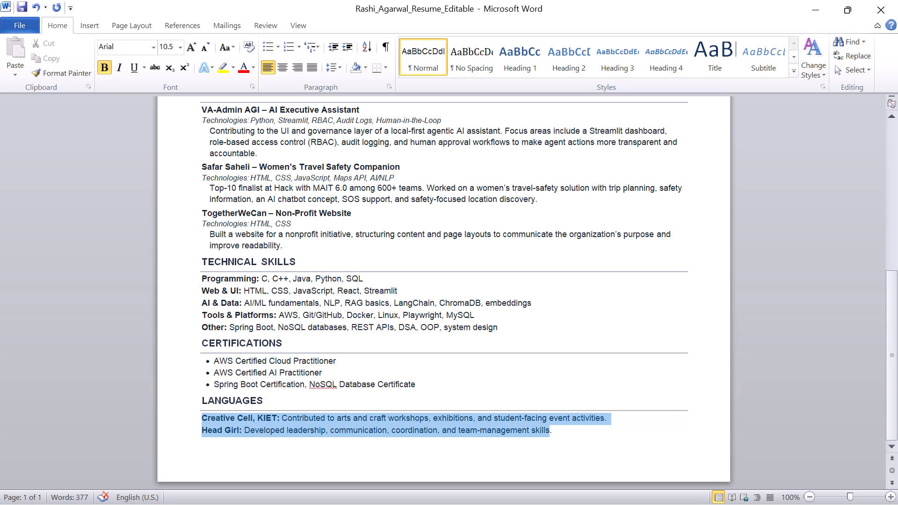
{"action": "left_click_drag", "start_coordinate": [202, 417], "coordinate": [202, 421]}
{"action": "left_click_drag", "start_coordinate": [202, 421], "coordinate": [203, 420]}
{"action": "left_click_drag", "start_coordinate": [203, 420], "coordinate": [194, 418]}
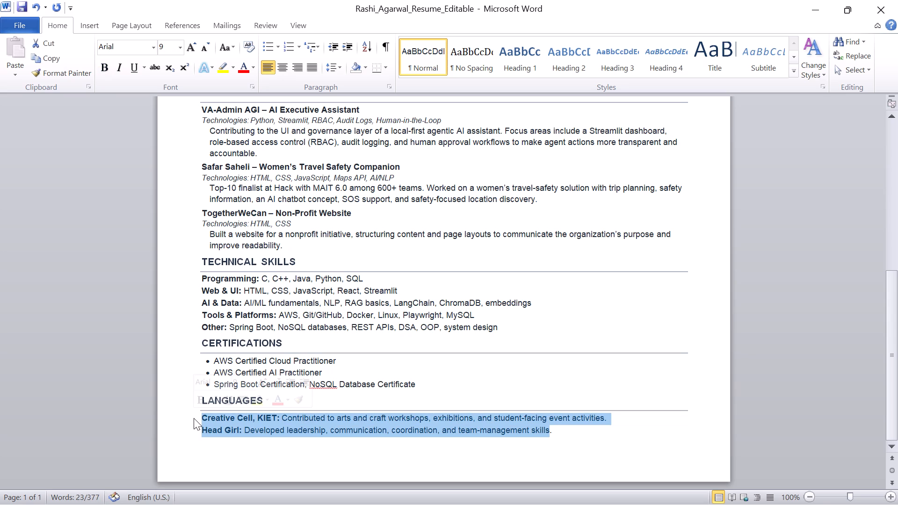
{"action": "key", "text": "BackSpace"}
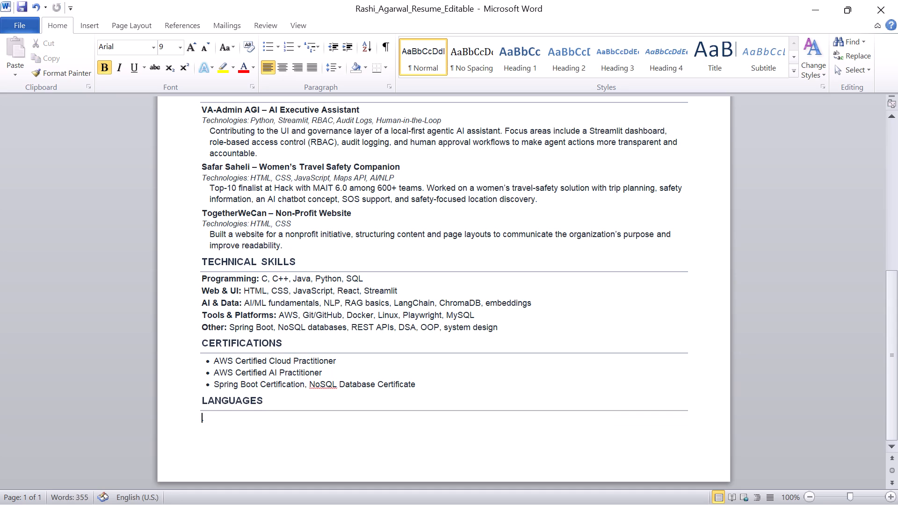
Copy the line "English (Fluent) | Hindi (Native) | Spanish (Beginner)" from the friend's résumé PDF in Chrome and paste it under the Languages heading in Word.
{"action": "left_click", "coordinate": [581, 485]}
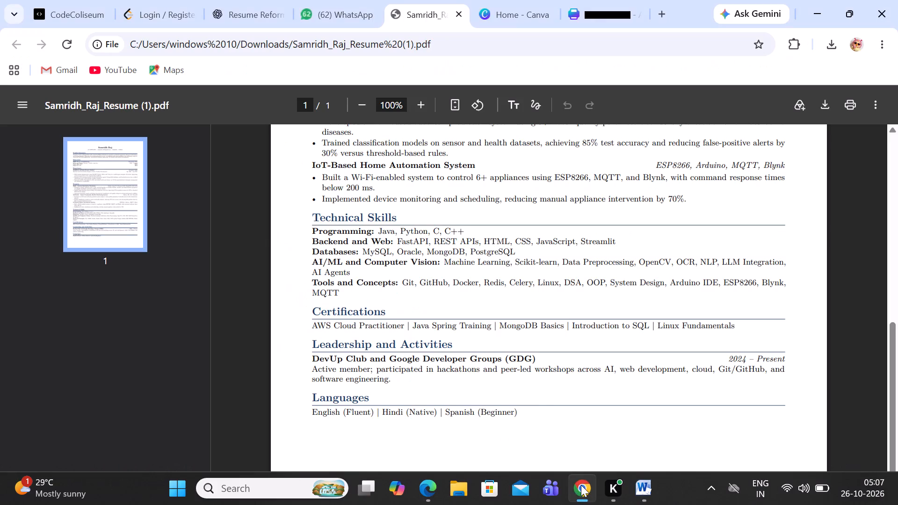
{"action": "scroll", "coordinate": [538, 403], "scroll_direction": "down", "scroll_amount": 1}
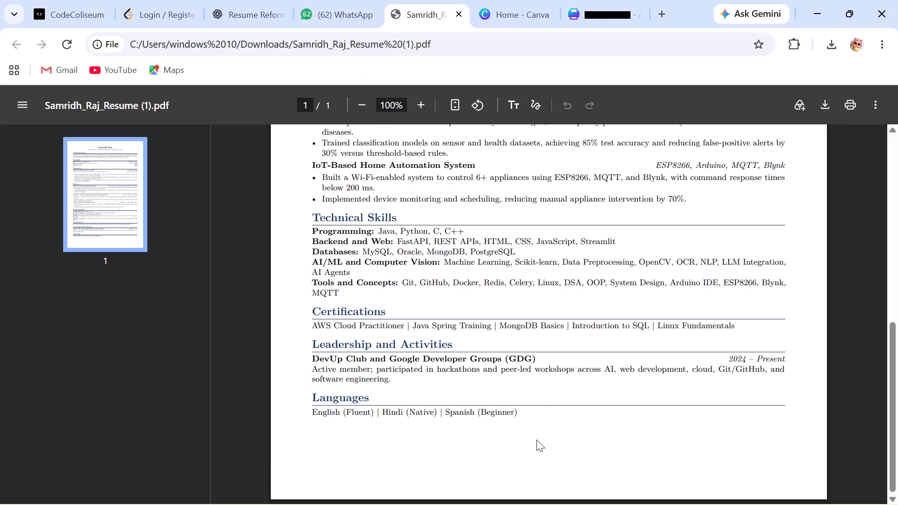
{"action": "left_click_drag", "start_coordinate": [527, 413], "coordinate": [389, 415]}
{"action": "left_click_drag", "start_coordinate": [309, 414], "coordinate": [518, 411]}
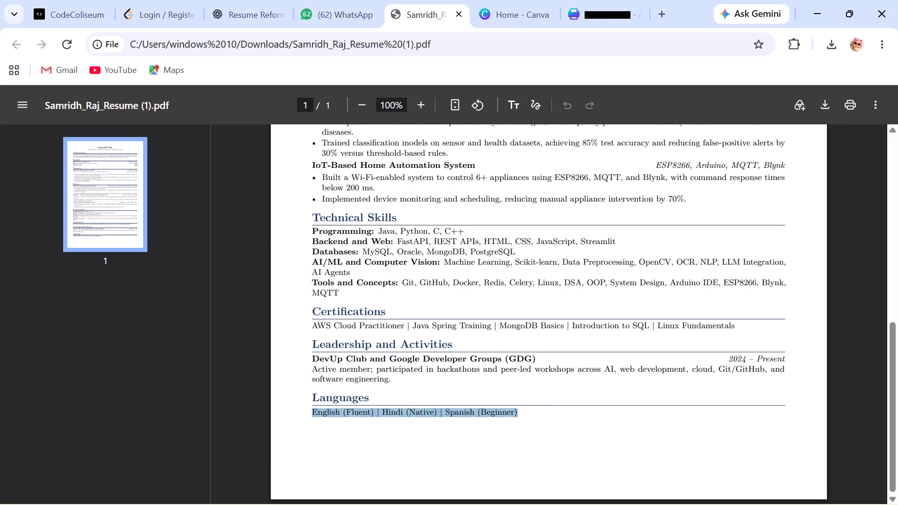
{"action": "key", "text": "ctrl+c"}
{"action": "left_click", "coordinate": [646, 491]}
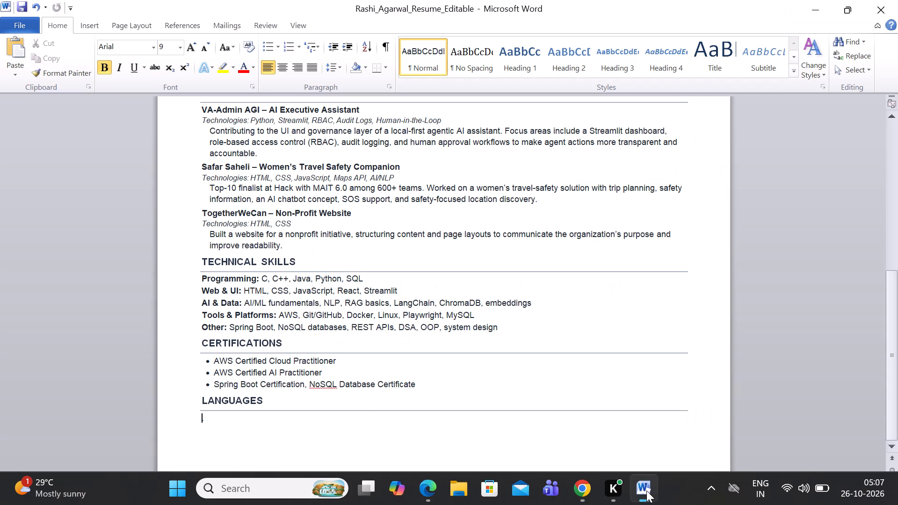
{"action": "key", "text": "ctrl+v"}
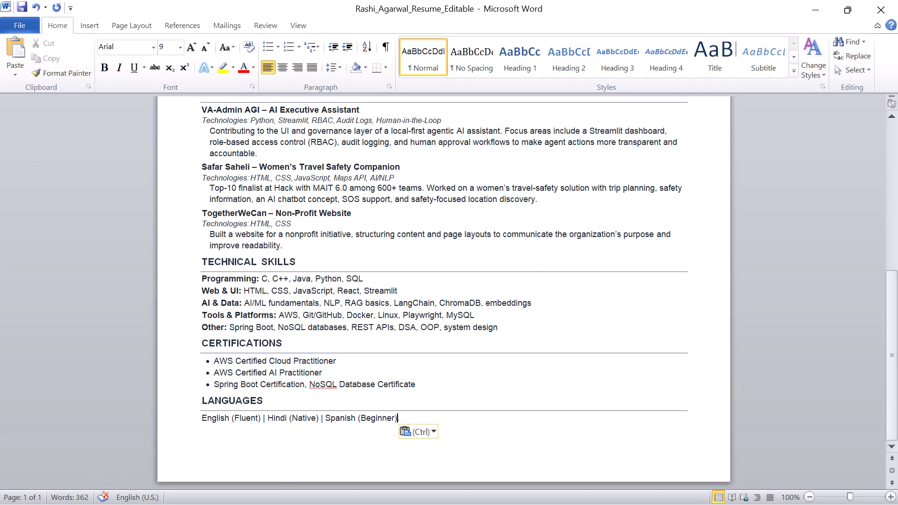
Replace "Spanish" with "French" in the Languages line.
{"action": "left_click", "coordinate": [356, 418]}
{"action": "key", "text": "BackSpace"}
{"action": "key", "text": "BackSpace"}
{"action": "key", "text": "BackSpace"}
{"action": "key", "text": "BackSpace"}
{"action": "key", "text": "BackSpace"}
{"action": "key", "text": "BackSpace"}
{"action": "key", "text": "BackSpace"}
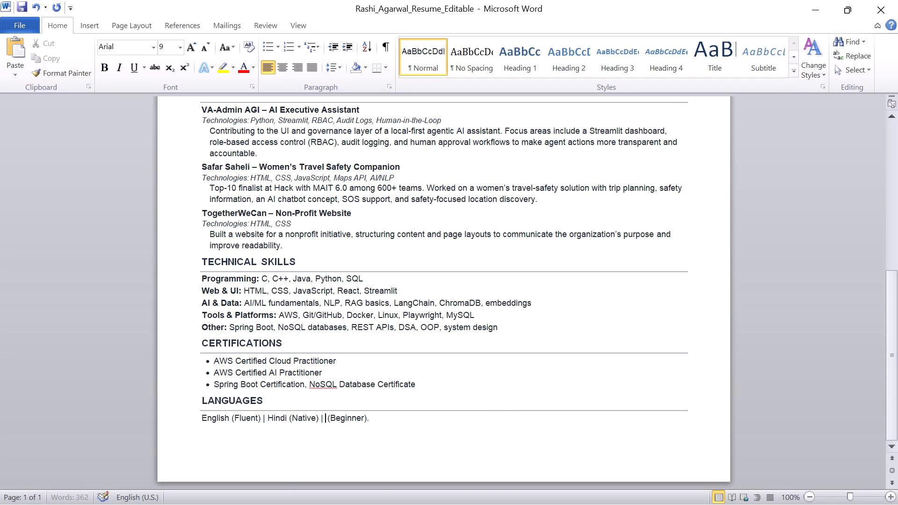
{"action": "type", "text": "fRW"}
{"action": "key", "text": "BackSpace"}
{"action": "key", "text": "BackSpace"}
{"action": "key", "text": "BackSpace"}
{"action": "key", "text": "f"}
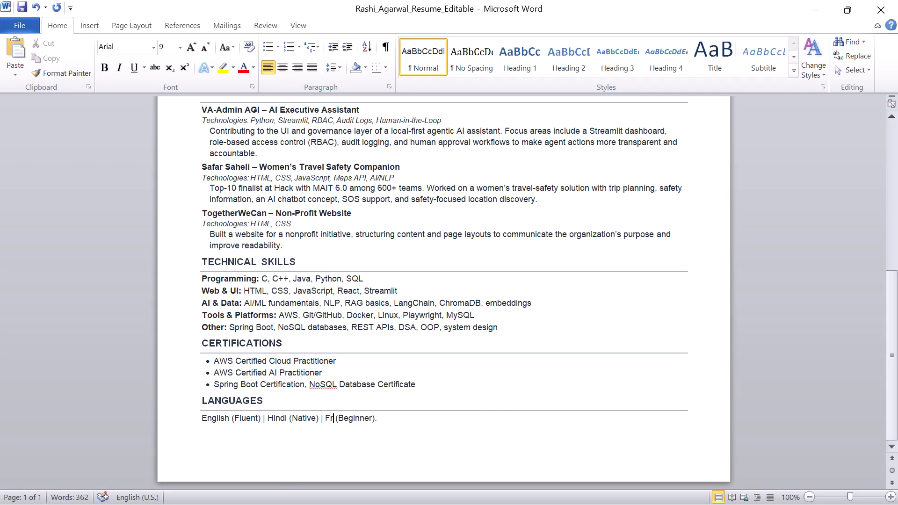
{"action": "type", "text": "ench"}
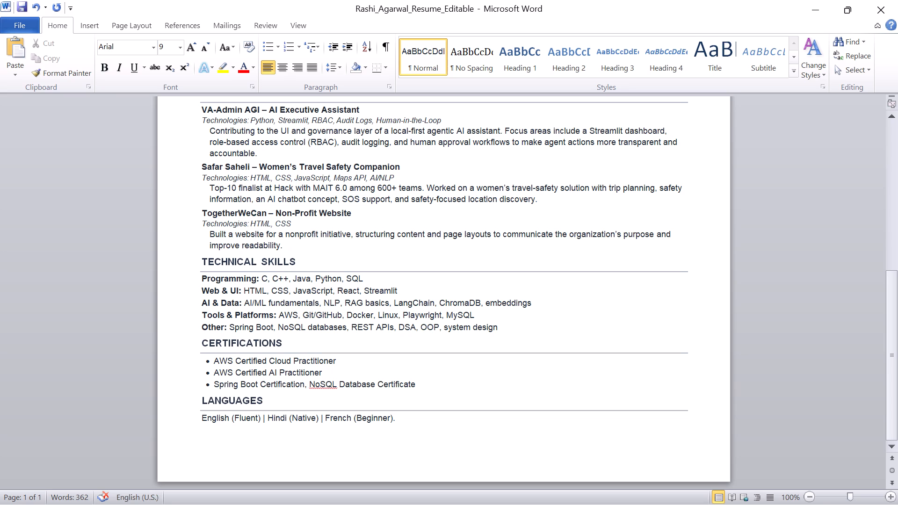
Replace the long dash with a plain hyphen in the "Safar Saheli – Women's Travel Safety Companion" project title.
{"action": "scroll", "coordinate": [392, 328], "scroll_direction": "up", "scroll_amount": 1}
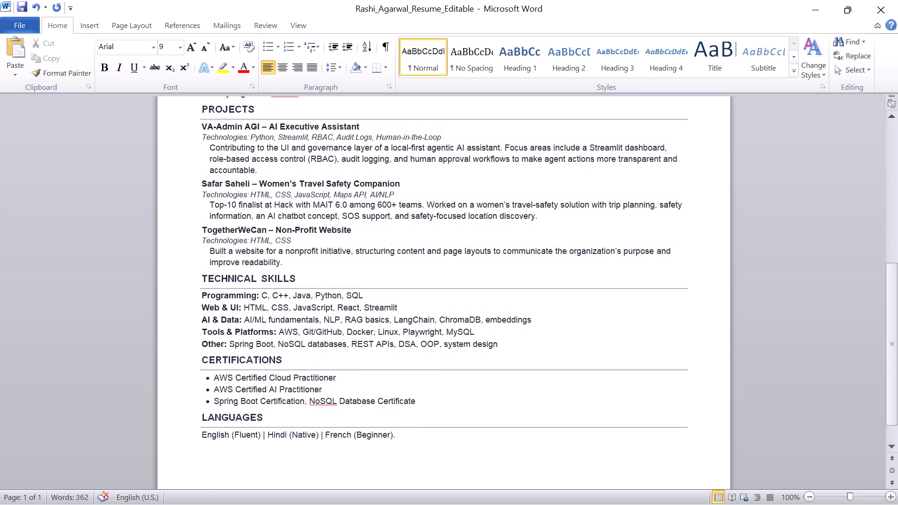
{"action": "scroll", "coordinate": [392, 328], "scroll_direction": "up", "scroll_amount": 2}
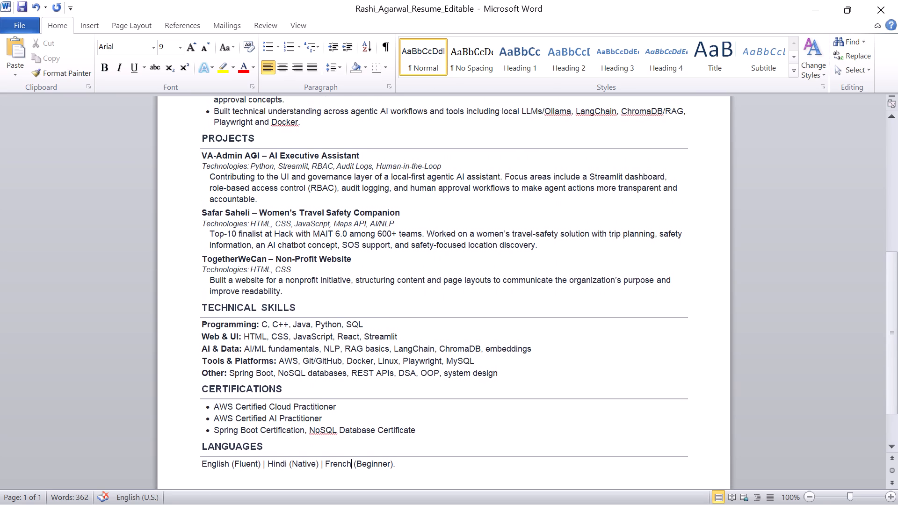
{"action": "scroll", "coordinate": [392, 328], "scroll_direction": "up", "scroll_amount": 2}
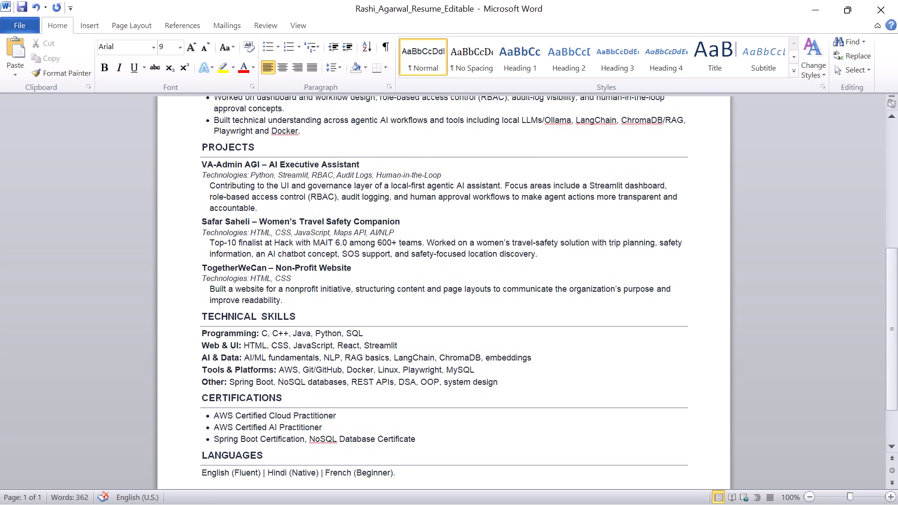
{"action": "scroll", "coordinate": [392, 328], "scroll_direction": "up", "scroll_amount": 3}
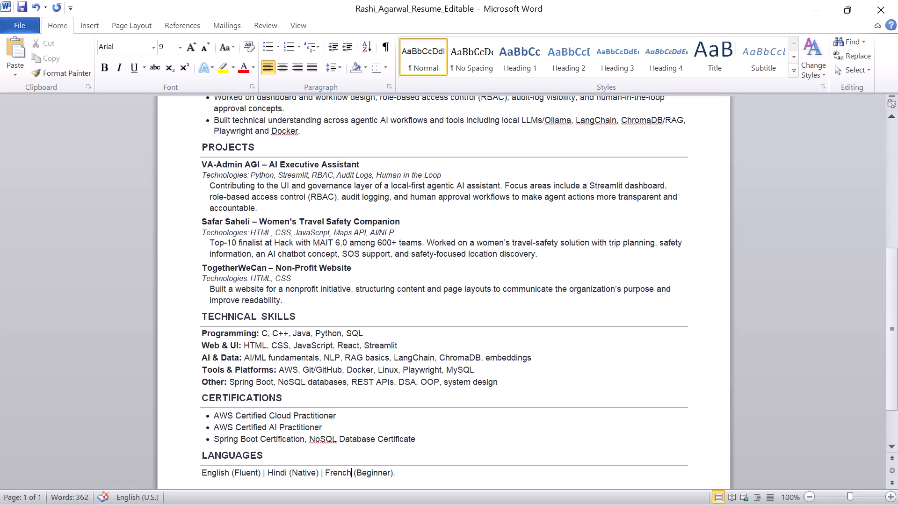
{"action": "scroll", "coordinate": [392, 328], "scroll_direction": "up", "scroll_amount": 1}
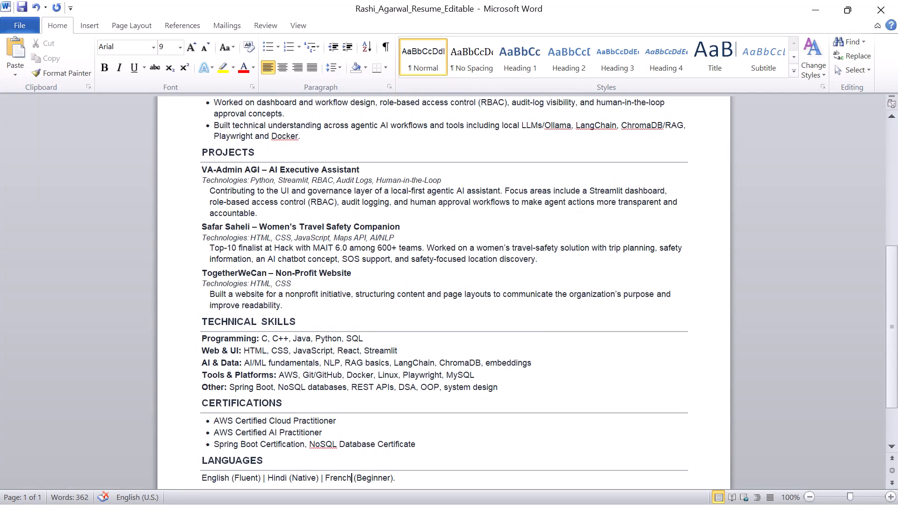
{"action": "scroll", "coordinate": [392, 328], "scroll_direction": "up", "scroll_amount": 4}
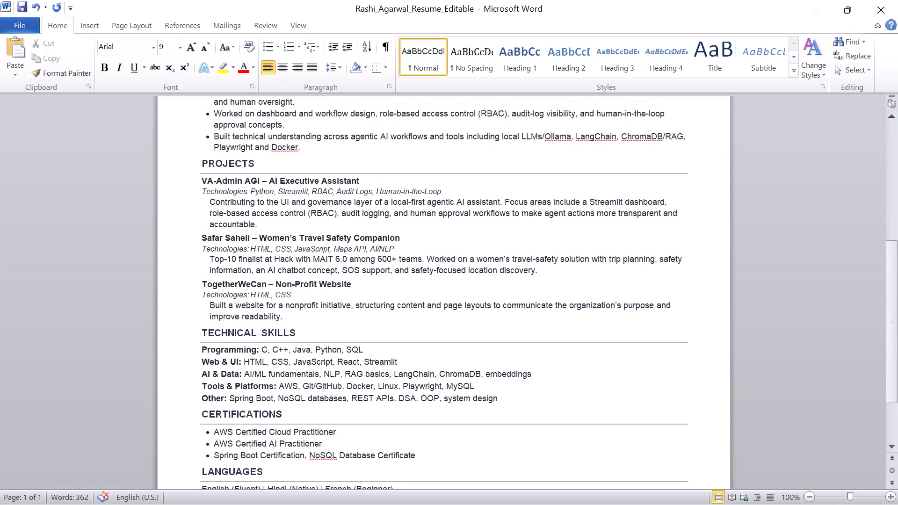
{"action": "scroll", "coordinate": [392, 328], "scroll_direction": "up", "scroll_amount": 1}
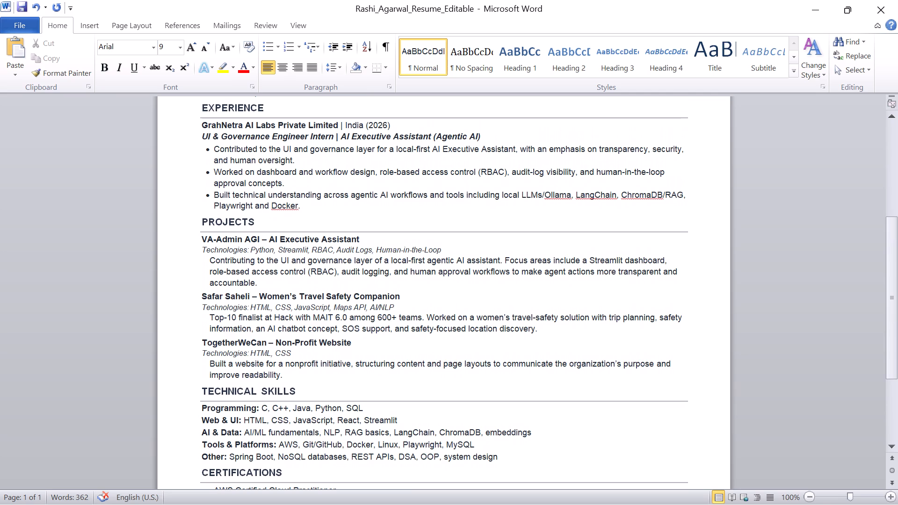
{"action": "left_click", "coordinate": [259, 295]}
{"action": "left_click", "coordinate": [256, 294]}
{"action": "key", "text": "BackSpace"}
{"action": "key", "text": "minus"}
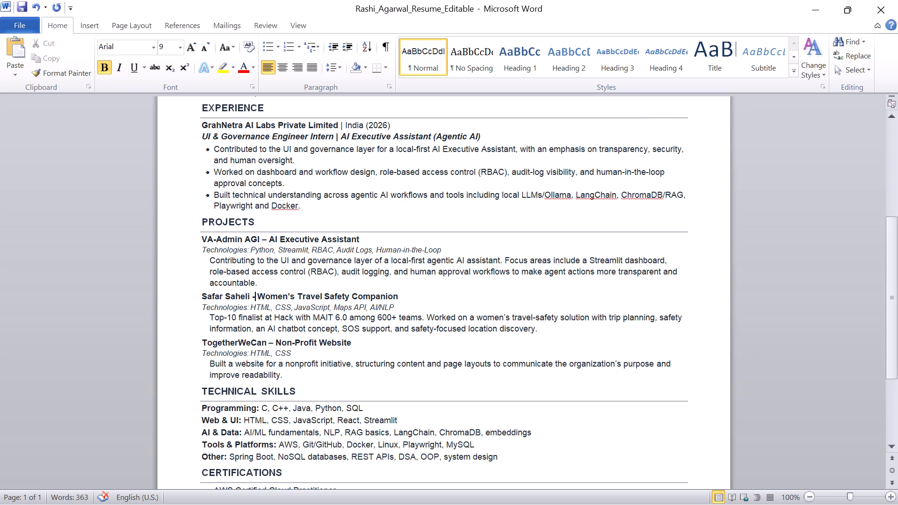
{"action": "key", "text": "BackSpace"}
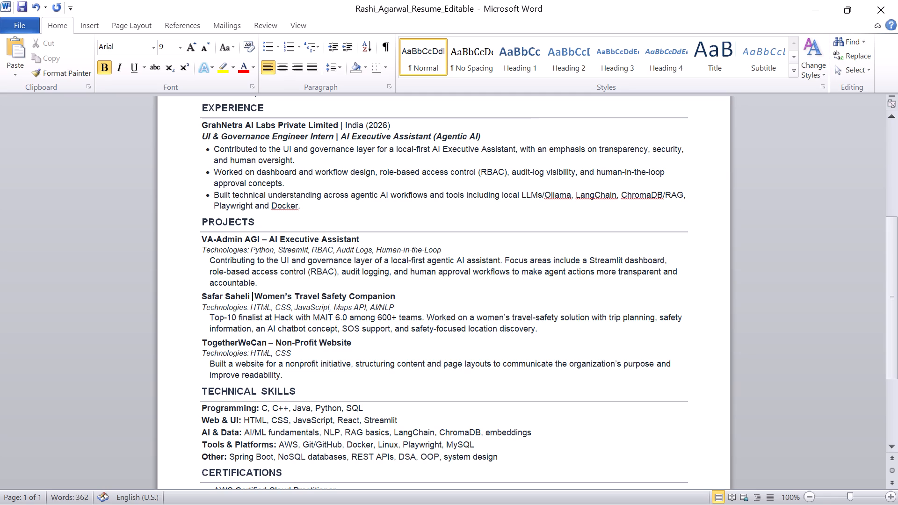
{"action": "key", "text": "minus"}
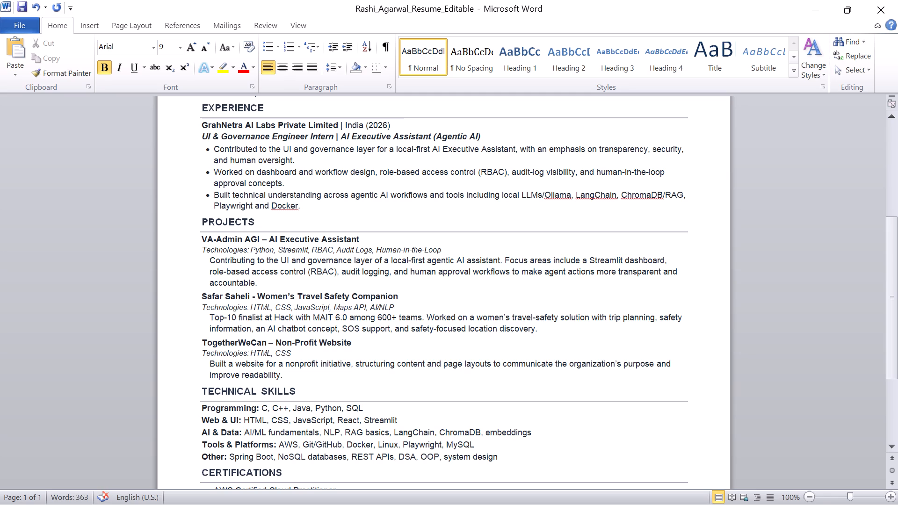
Replace the long dashes with plain hyphens in the TogetherWeCan and VA-Admin AGI project titles.
{"action": "left_click", "coordinate": [276, 345]}
{"action": "key", "text": "BackSpace"}
{"action": "key", "text": "BackSpace"}
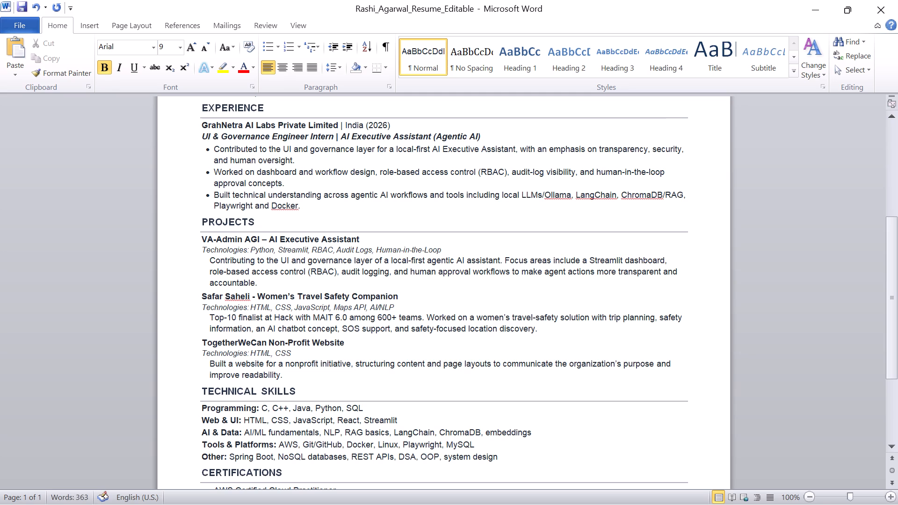
{"action": "type", "text": "-"}
{"action": "key", "text": "space"}
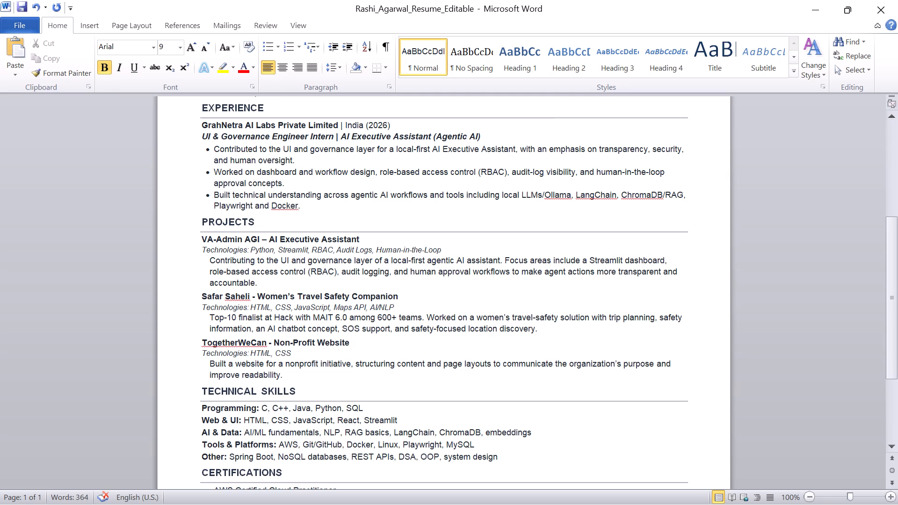
{"action": "left_click", "coordinate": [267, 242]}
{"action": "left_click", "coordinate": [267, 242]}
{"action": "left_click", "coordinate": [267, 242]}
{"action": "key", "text": "BackSpace"}
{"action": "key", "text": "minus"}
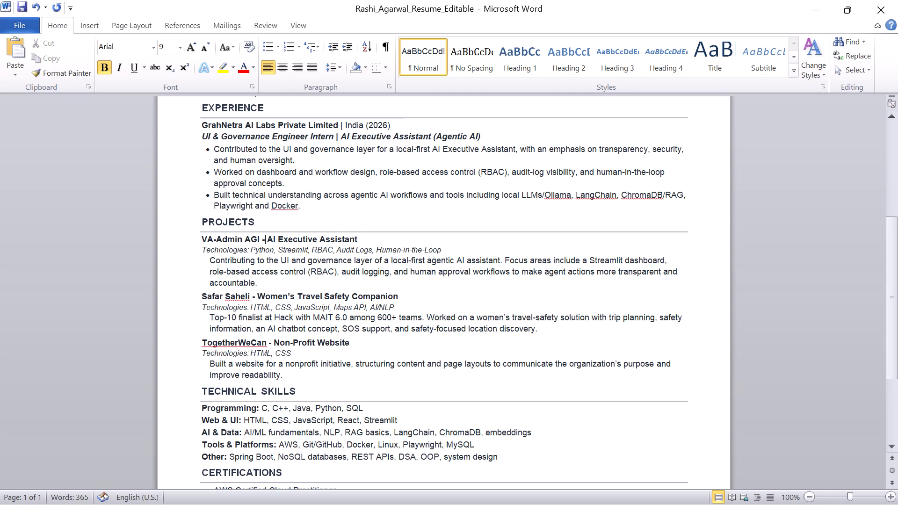
Review the résumé from the Projects section up through Experience, Education and Profile Summary to the name header.
{"action": "scroll", "coordinate": [274, 177], "scroll_direction": "up", "scroll_amount": 1}
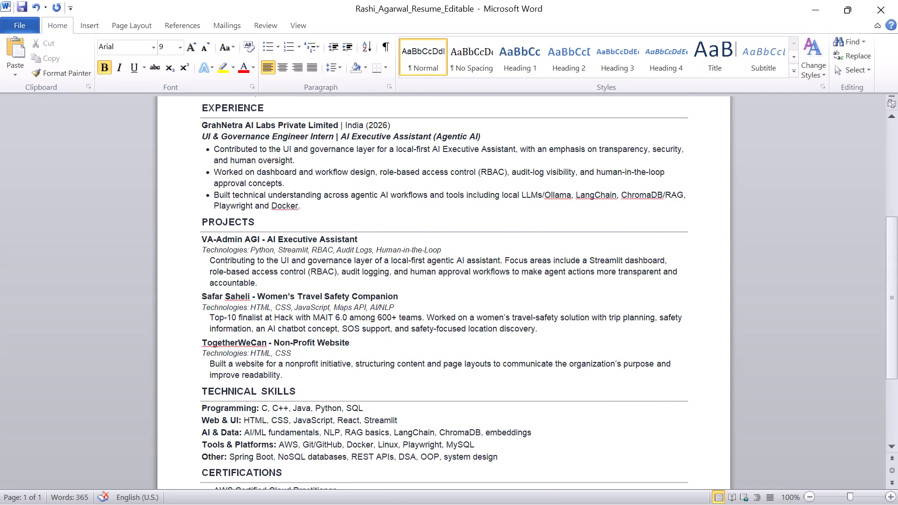
{"action": "scroll", "coordinate": [274, 177], "scroll_direction": "up", "scroll_amount": 1}
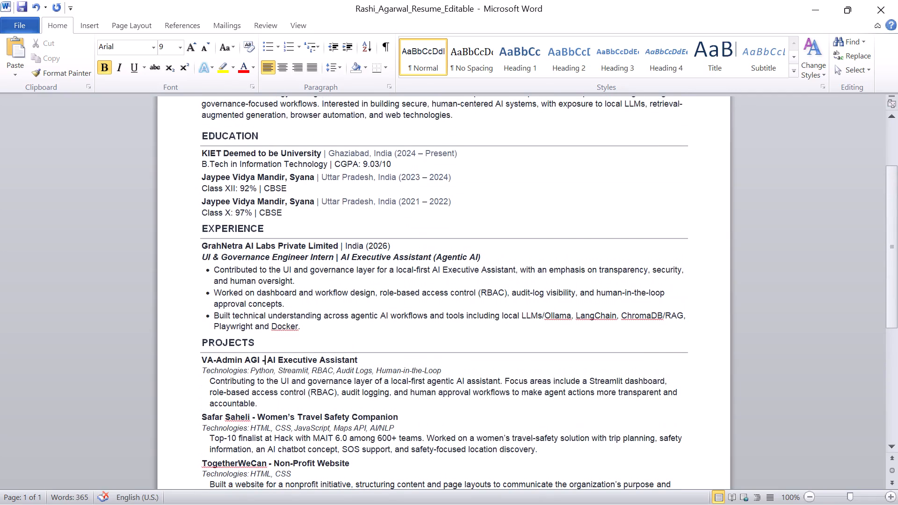
{"action": "scroll", "coordinate": [387, 182], "scroll_direction": "up", "scroll_amount": 2}
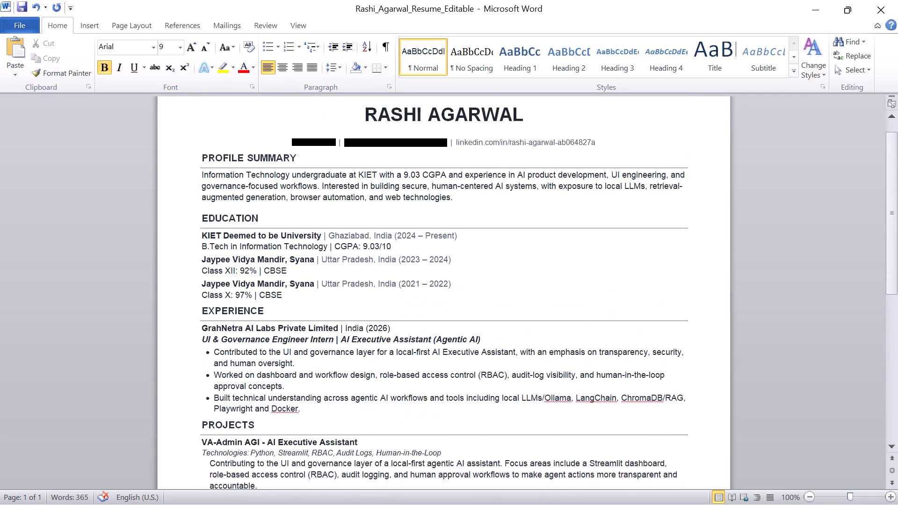
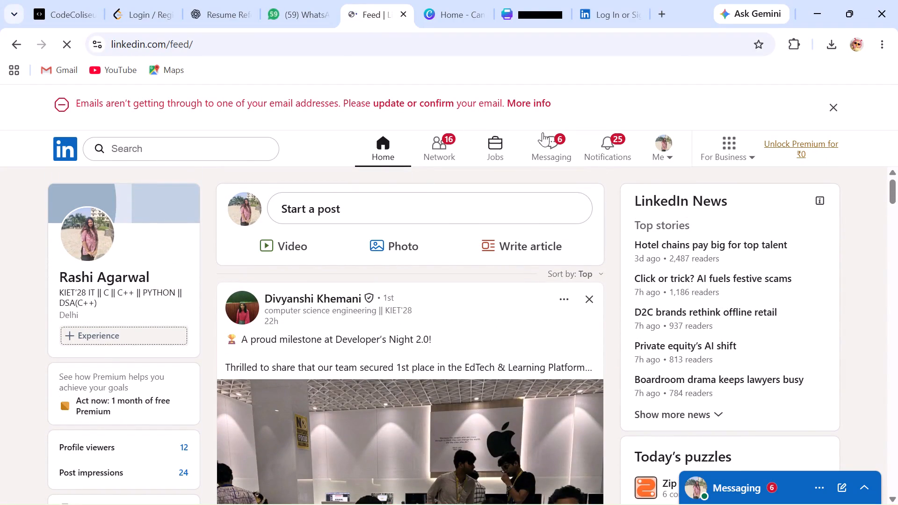
Open your own LinkedIn profile page and copy its full web address.
{"action": "left_click", "coordinate": [86, 260]}
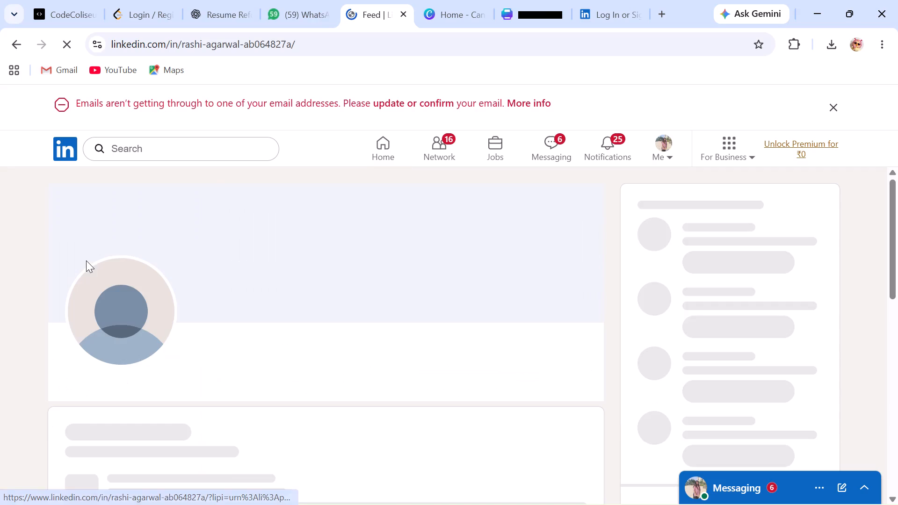
{"action": "double_click", "coordinate": [300, 38]}
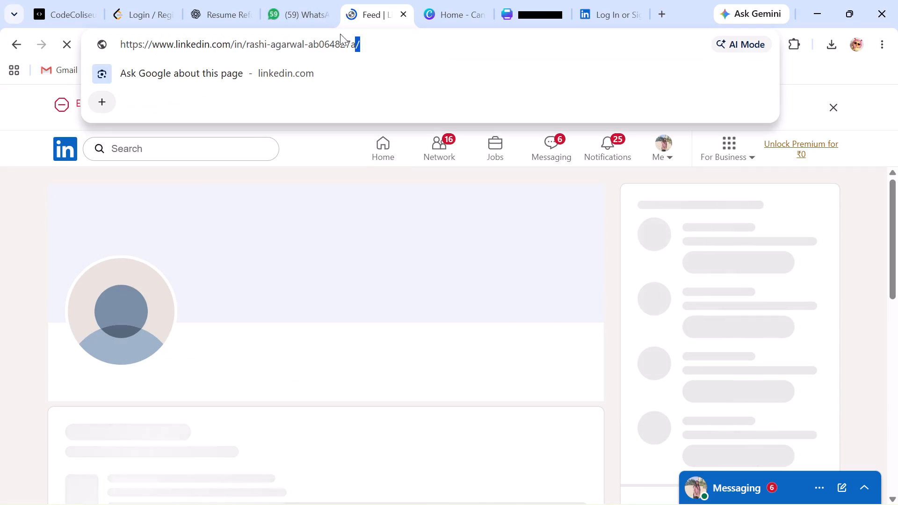
{"action": "left_click", "coordinate": [28, 195]}
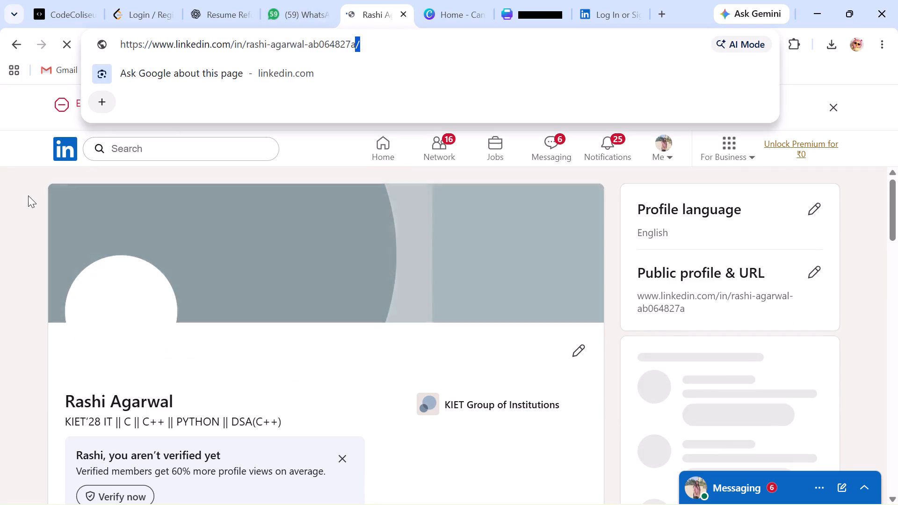
{"action": "left_click_drag", "start_coordinate": [311, 39], "coordinate": [305, 42]}
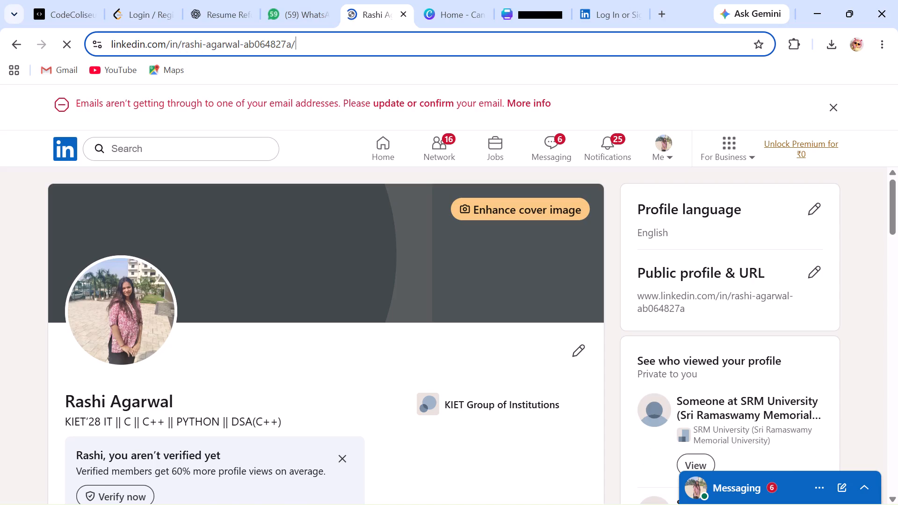
{"action": "left_click_drag", "start_coordinate": [305, 42], "coordinate": [73, 42]}
{"action": "key", "text": "ctrl+c"}
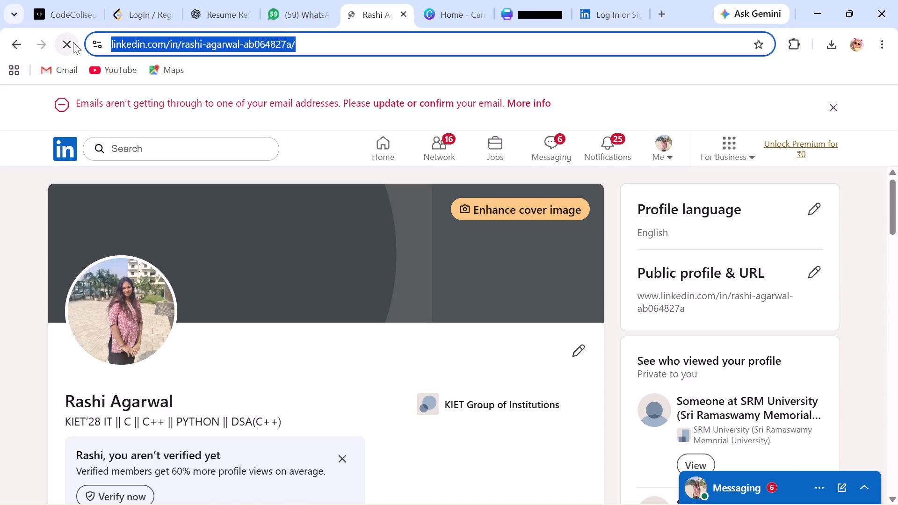
Switch to Word and replace the LinkedIn address in the résumé's contact line with the copied full profile URL.
{"action": "left_click", "coordinate": [643, 491]}
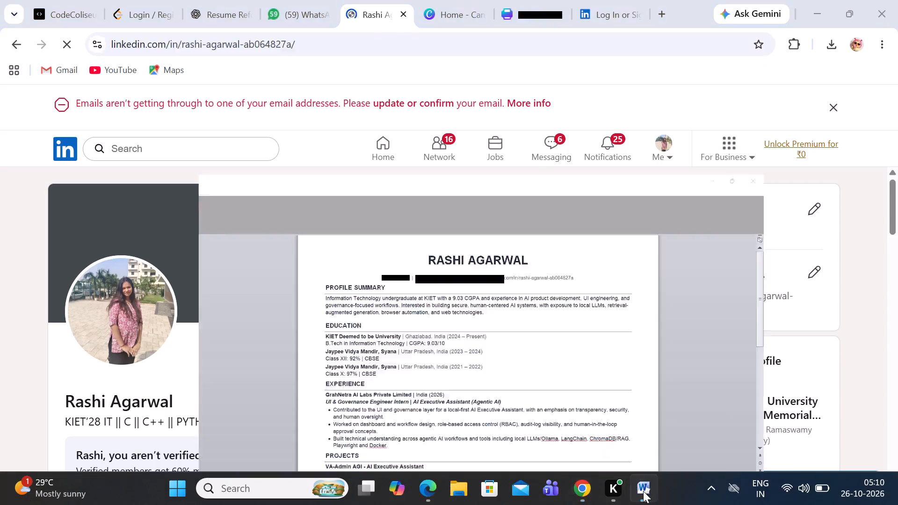
{"action": "left_click", "coordinate": [604, 171]}
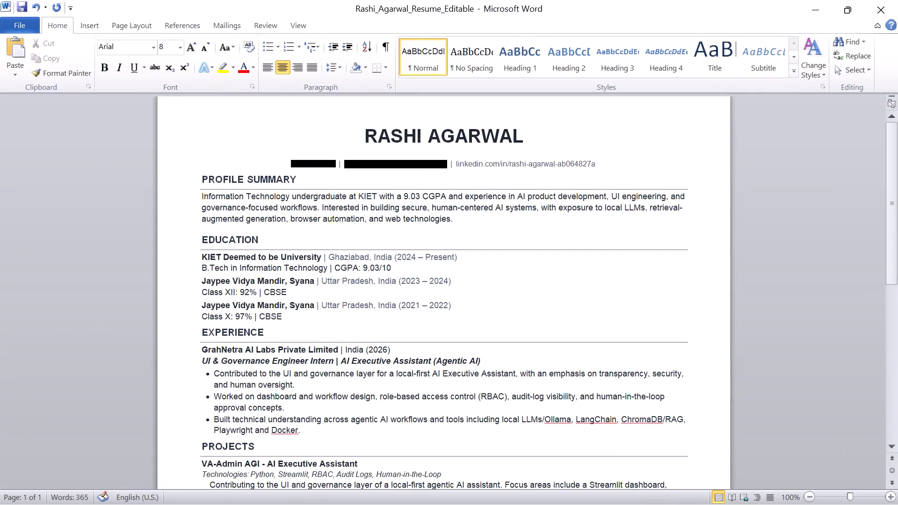
{"action": "left_click_drag", "start_coordinate": [596, 164], "coordinate": [470, 160]}
{"action": "key", "text": "ctrl+v"}
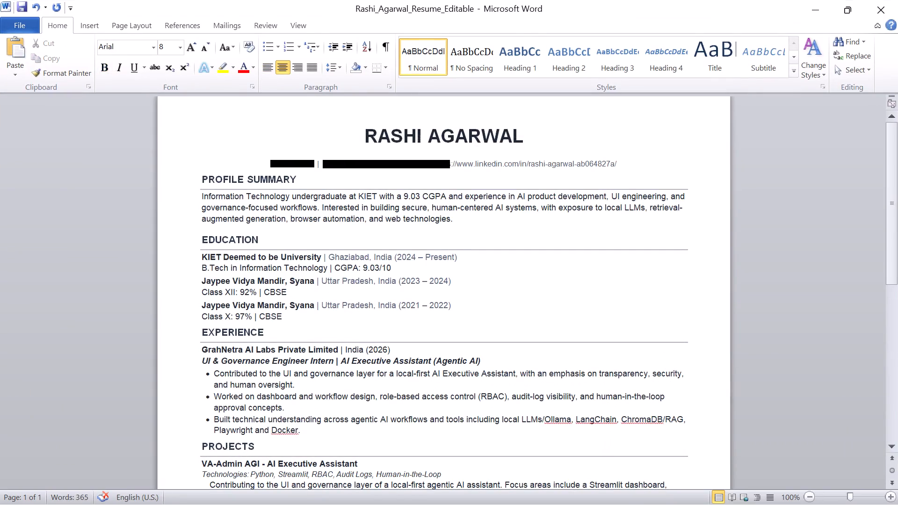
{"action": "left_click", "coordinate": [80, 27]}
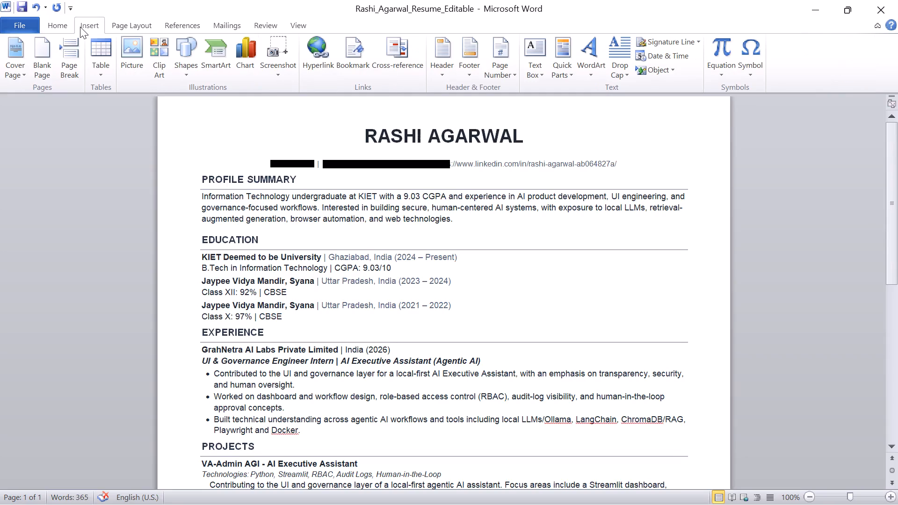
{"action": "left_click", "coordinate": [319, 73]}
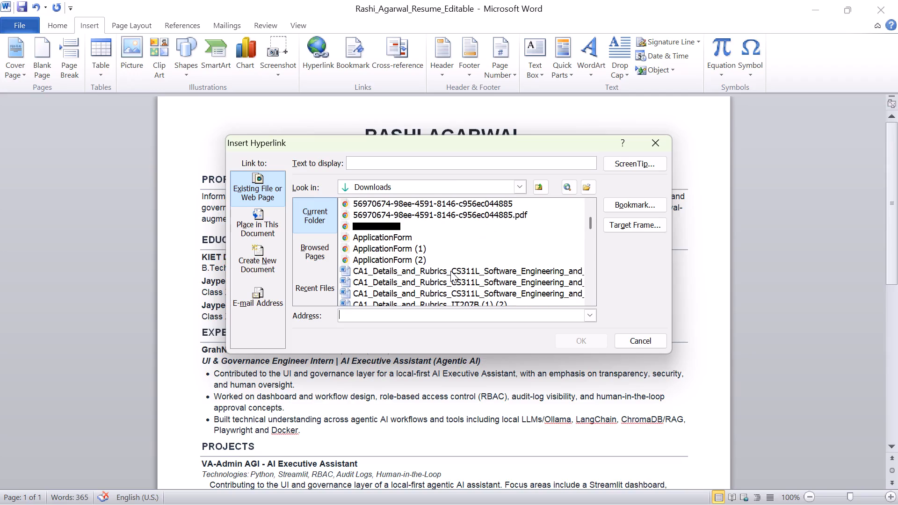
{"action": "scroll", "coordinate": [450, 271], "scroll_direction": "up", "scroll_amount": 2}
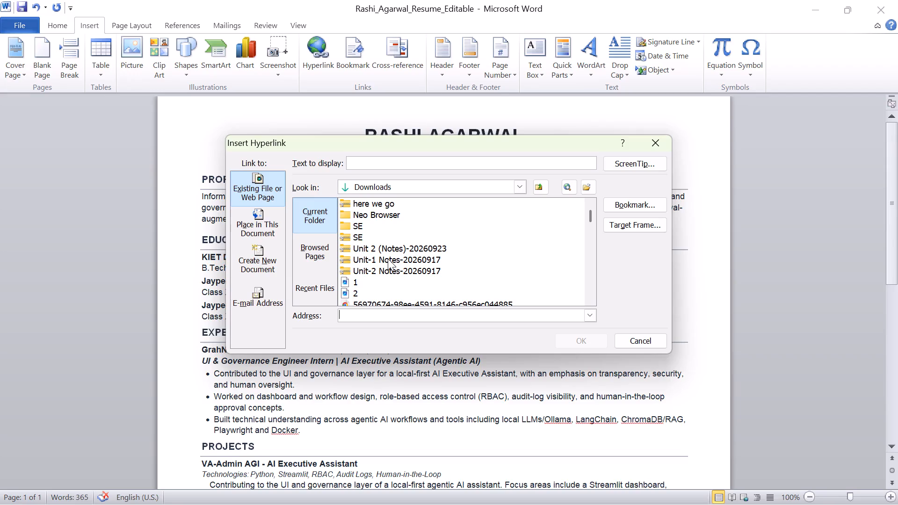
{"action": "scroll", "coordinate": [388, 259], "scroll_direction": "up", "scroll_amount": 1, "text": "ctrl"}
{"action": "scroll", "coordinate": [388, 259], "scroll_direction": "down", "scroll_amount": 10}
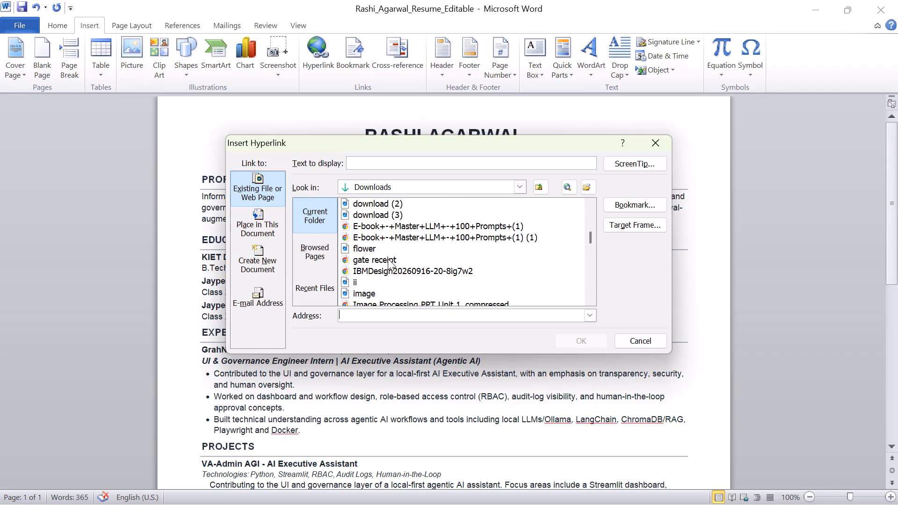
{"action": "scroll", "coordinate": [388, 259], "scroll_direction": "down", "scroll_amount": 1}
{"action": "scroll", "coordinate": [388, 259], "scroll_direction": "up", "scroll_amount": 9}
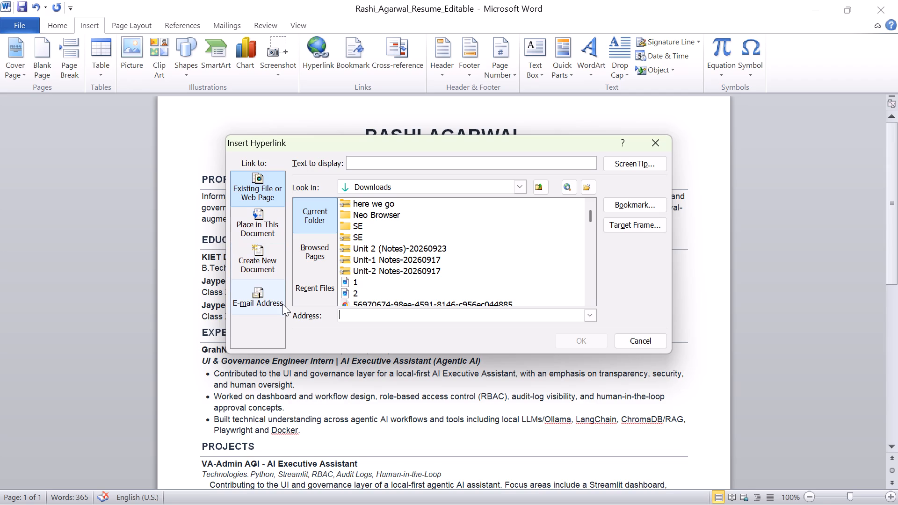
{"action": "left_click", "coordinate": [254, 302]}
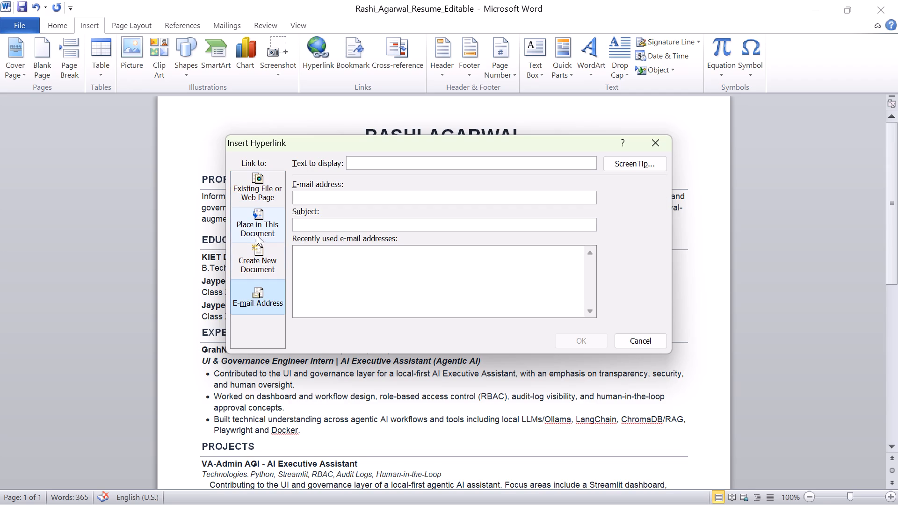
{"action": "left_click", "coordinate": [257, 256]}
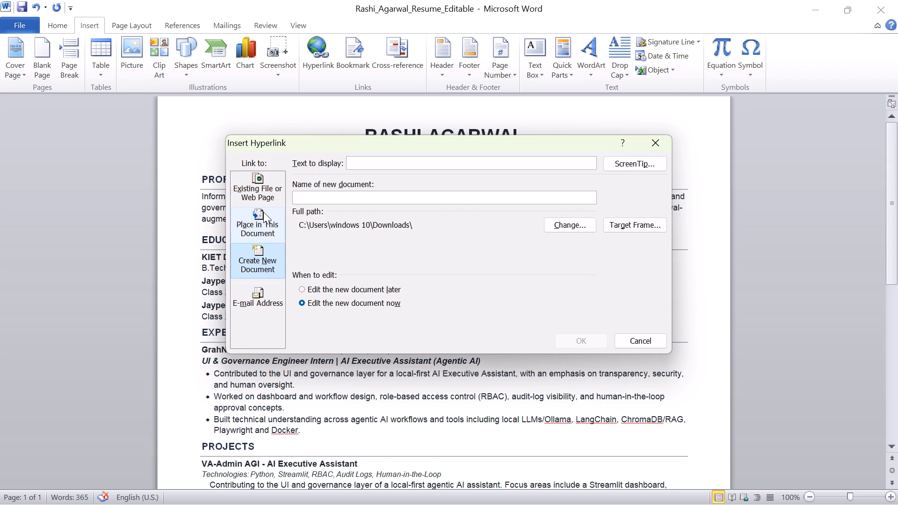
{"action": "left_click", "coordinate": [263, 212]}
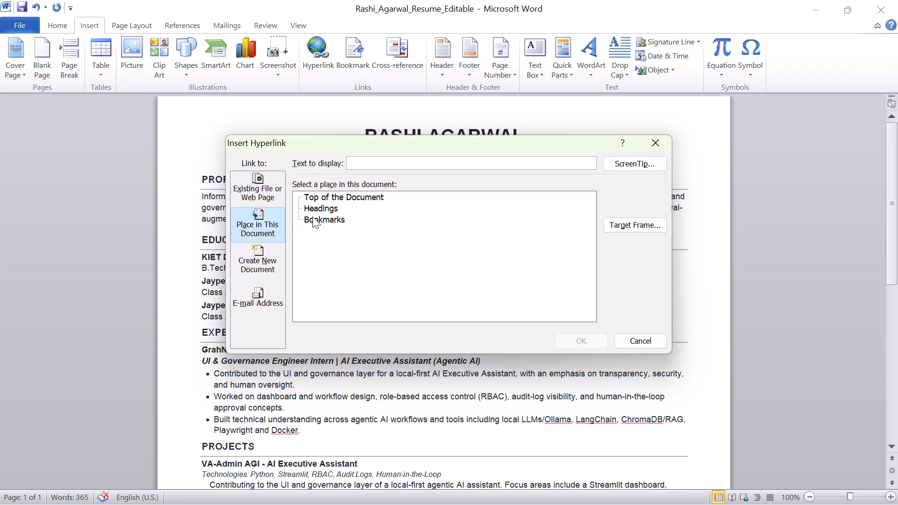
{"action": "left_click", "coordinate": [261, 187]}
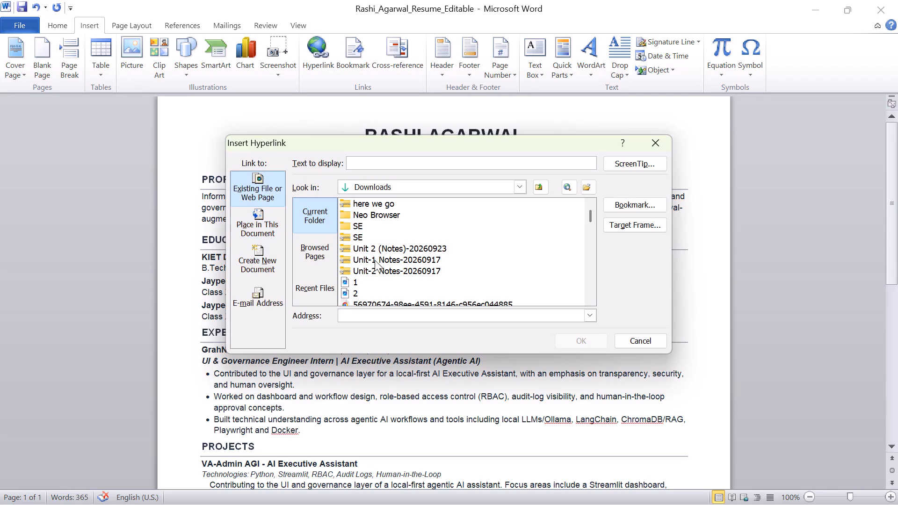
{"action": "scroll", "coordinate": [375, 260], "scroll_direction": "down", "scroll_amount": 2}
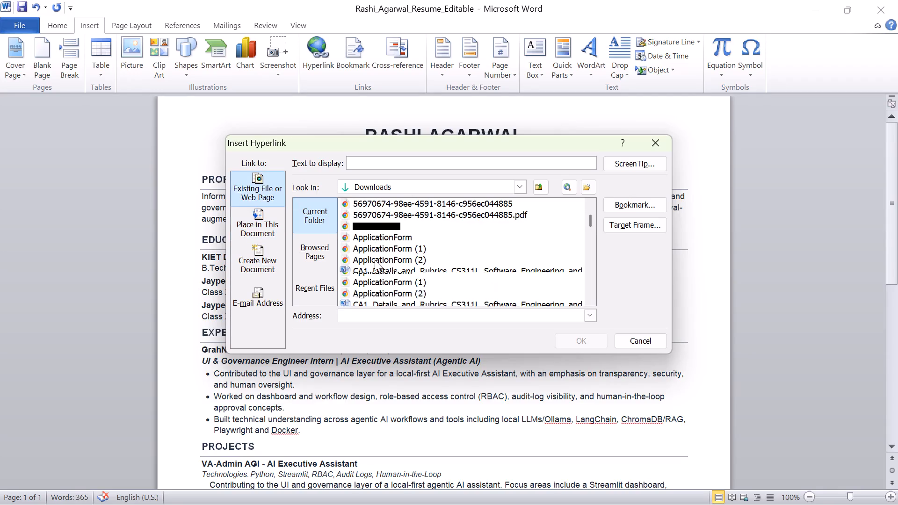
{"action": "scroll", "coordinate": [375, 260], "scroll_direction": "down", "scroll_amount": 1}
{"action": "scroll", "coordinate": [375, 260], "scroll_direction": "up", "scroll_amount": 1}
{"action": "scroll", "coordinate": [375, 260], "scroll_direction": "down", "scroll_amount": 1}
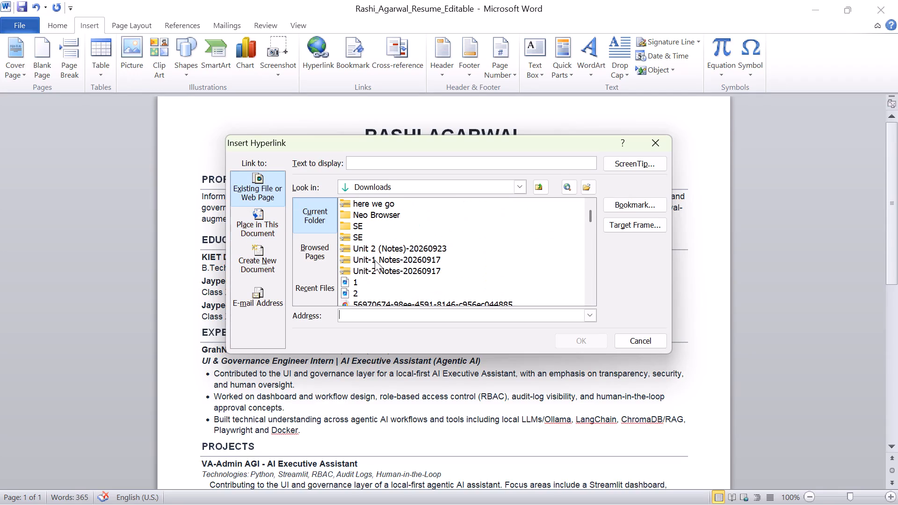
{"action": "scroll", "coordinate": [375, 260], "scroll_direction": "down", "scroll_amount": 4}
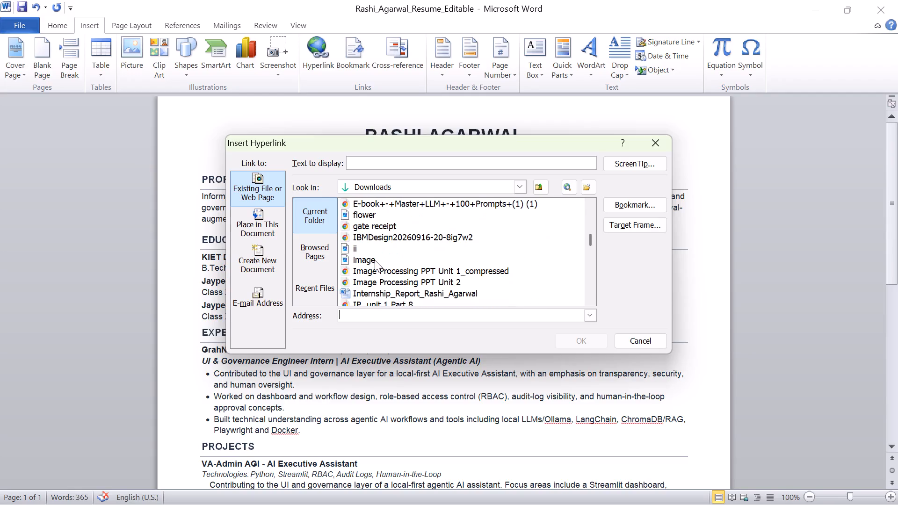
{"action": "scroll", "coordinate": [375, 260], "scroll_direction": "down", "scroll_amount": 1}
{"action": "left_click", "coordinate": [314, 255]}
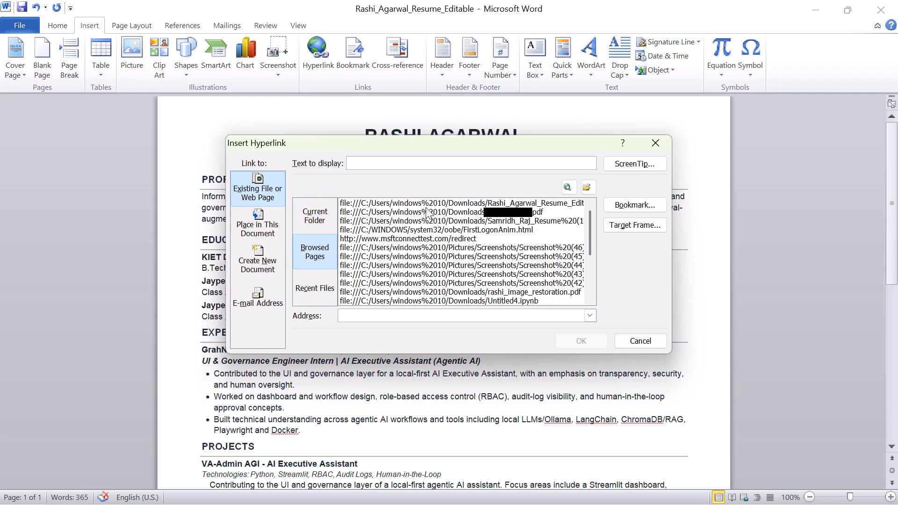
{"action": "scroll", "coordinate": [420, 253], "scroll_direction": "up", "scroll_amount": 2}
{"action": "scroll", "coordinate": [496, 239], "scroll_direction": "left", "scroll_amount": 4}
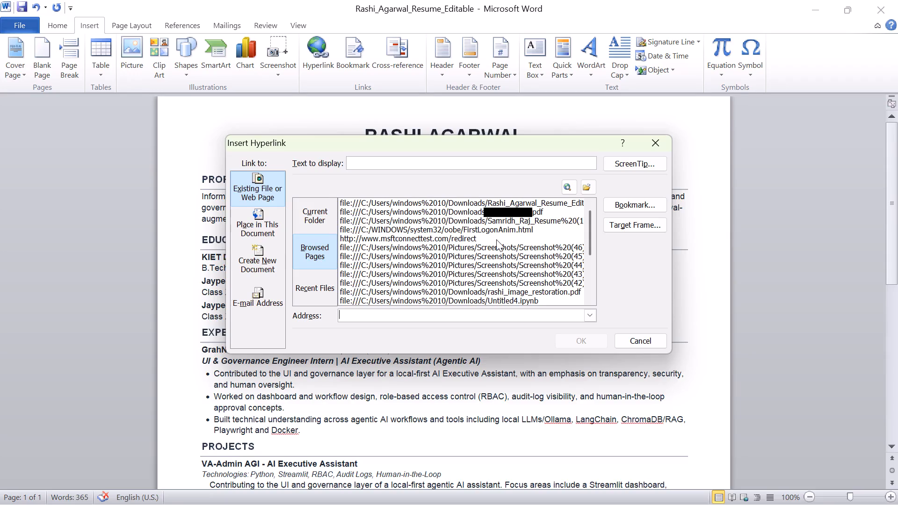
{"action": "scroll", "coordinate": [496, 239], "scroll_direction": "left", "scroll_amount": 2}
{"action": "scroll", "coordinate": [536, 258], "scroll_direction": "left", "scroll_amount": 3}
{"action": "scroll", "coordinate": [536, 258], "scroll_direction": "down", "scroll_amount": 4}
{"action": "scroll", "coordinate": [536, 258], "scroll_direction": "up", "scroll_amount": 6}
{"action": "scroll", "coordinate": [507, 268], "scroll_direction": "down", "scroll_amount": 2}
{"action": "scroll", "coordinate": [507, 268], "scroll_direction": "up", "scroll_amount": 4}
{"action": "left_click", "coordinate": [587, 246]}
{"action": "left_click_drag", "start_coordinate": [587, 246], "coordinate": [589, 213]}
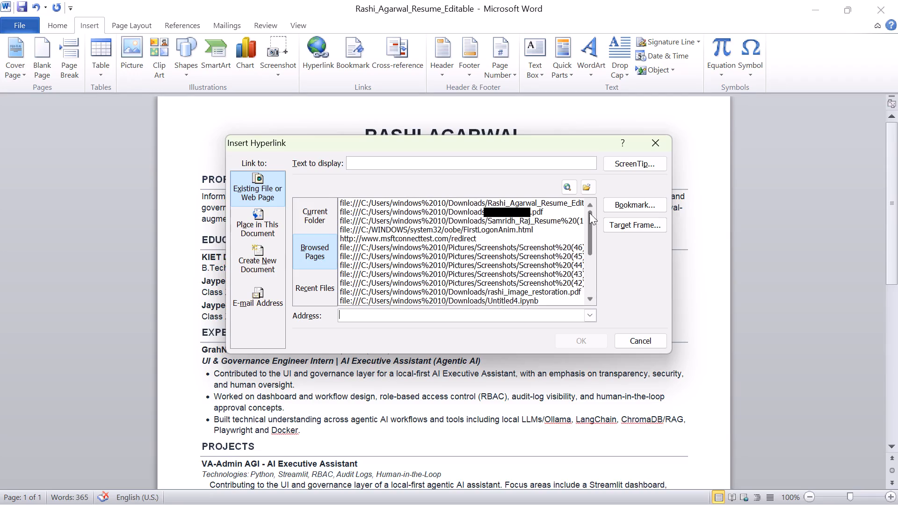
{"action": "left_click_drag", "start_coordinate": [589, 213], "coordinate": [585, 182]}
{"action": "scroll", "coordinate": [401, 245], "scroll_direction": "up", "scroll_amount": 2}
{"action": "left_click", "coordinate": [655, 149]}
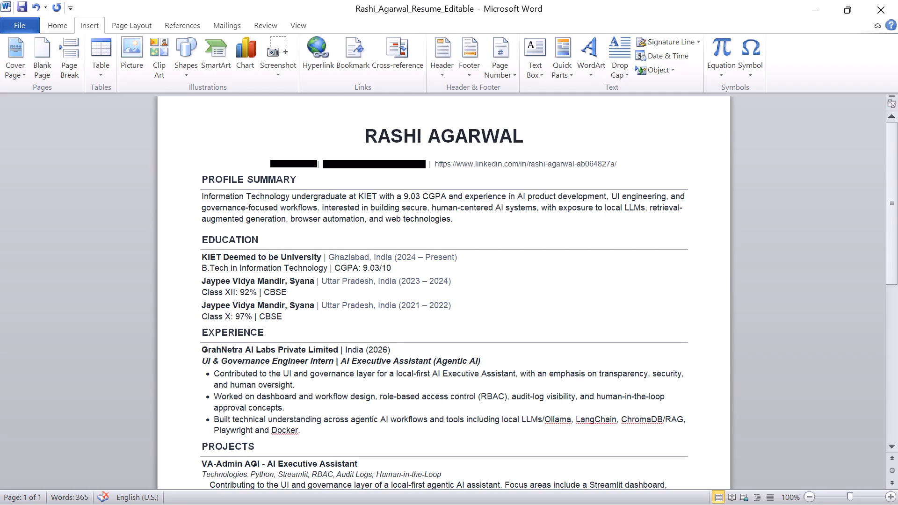
Add a space and a vertical bar separator after the LinkedIn URL in the contact line.
{"action": "key", "text": "space"}
{"action": "key", "text": "shift+bar"}
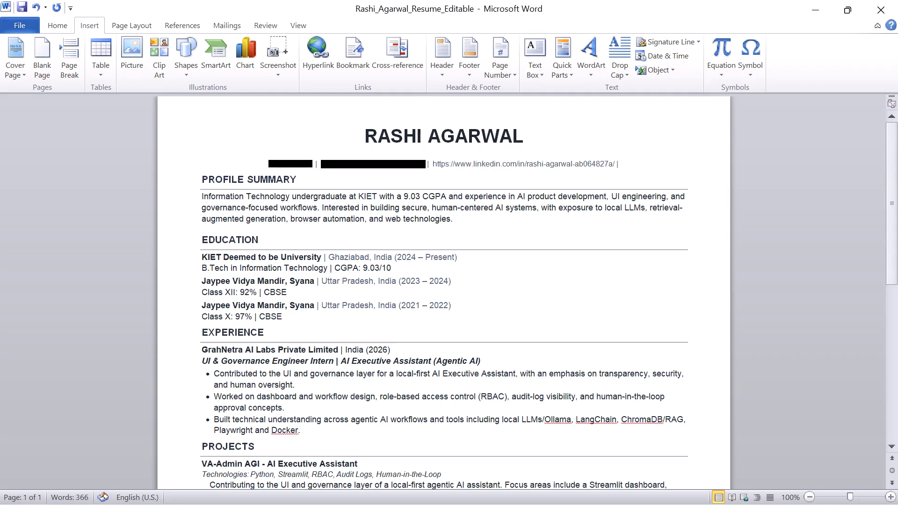
Switch to Chrome, search the web for "github" in a new tab and open the GitHub website.
{"action": "left_click", "coordinate": [822, 1]}
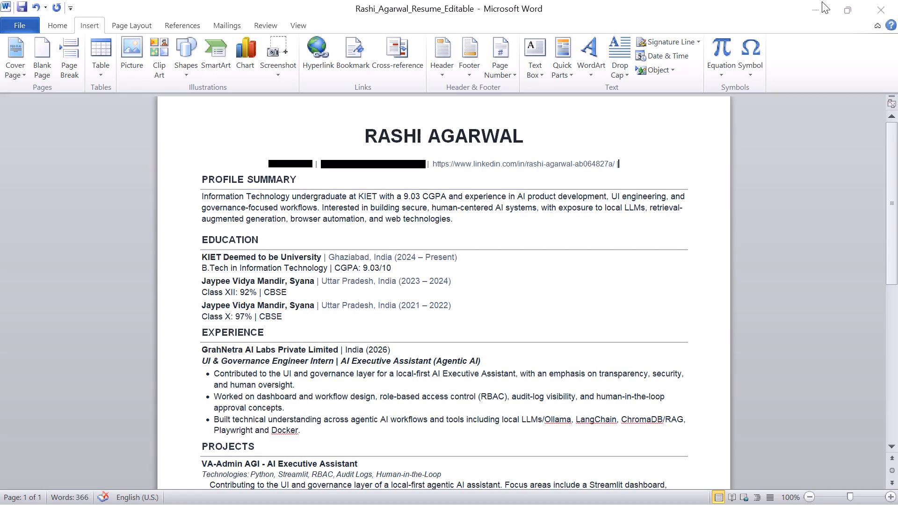
{"action": "left_click", "coordinate": [666, 3]}
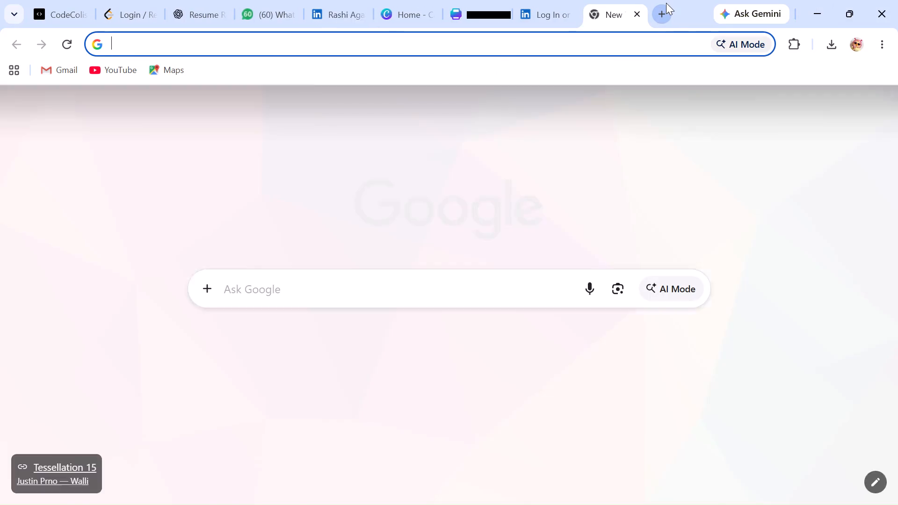
{"action": "type", "text": "github"}
{"action": "key", "text": "Return"}
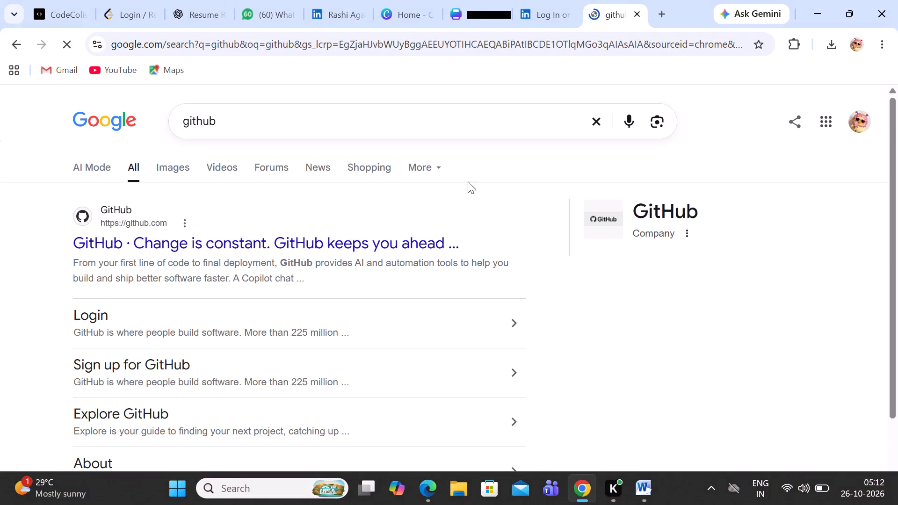
{"action": "left_click", "coordinate": [156, 246]}
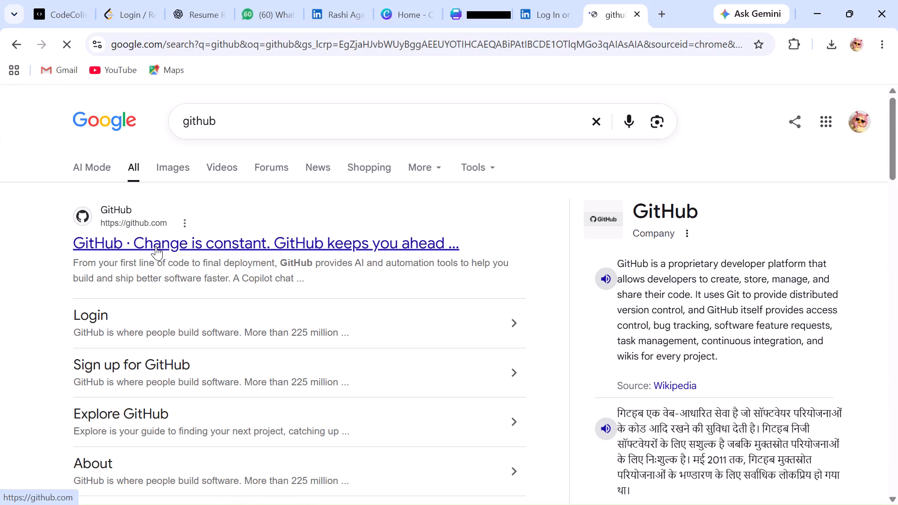
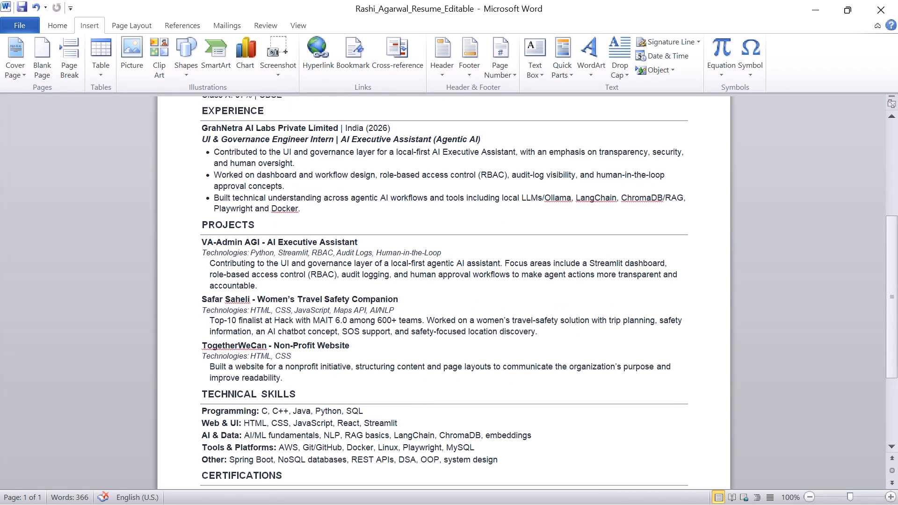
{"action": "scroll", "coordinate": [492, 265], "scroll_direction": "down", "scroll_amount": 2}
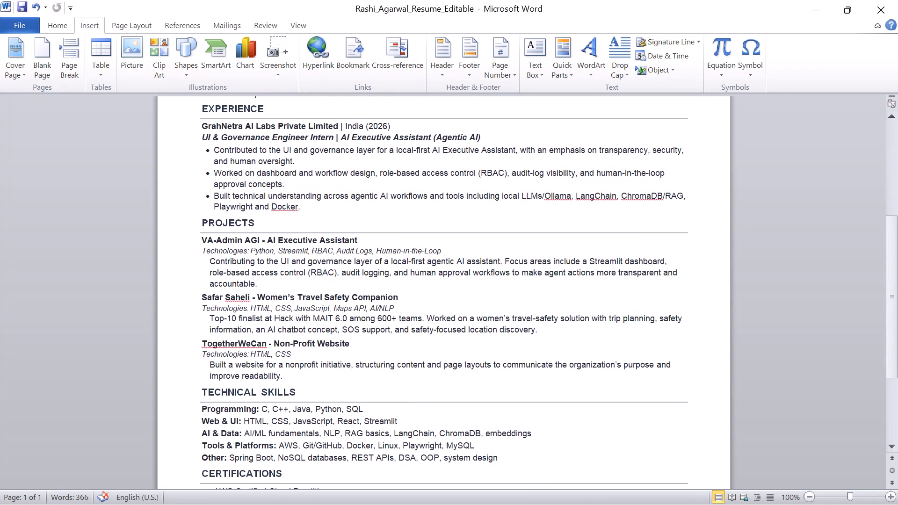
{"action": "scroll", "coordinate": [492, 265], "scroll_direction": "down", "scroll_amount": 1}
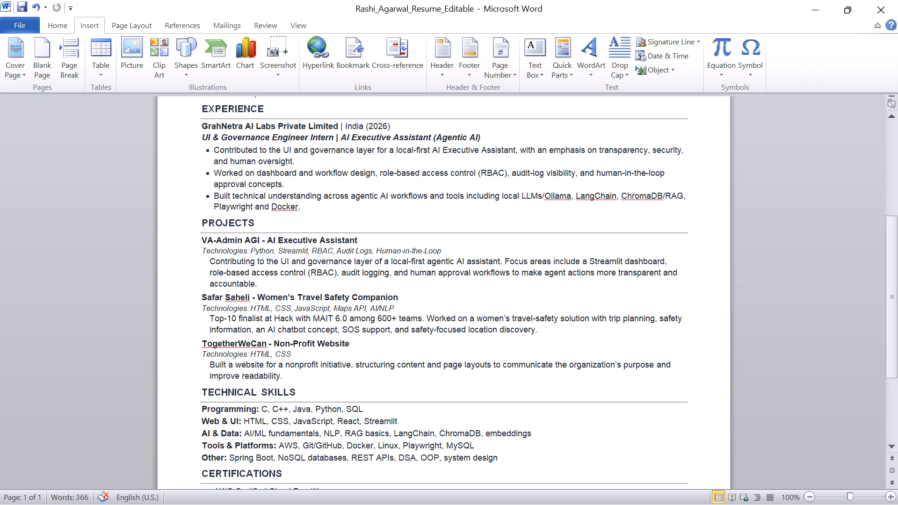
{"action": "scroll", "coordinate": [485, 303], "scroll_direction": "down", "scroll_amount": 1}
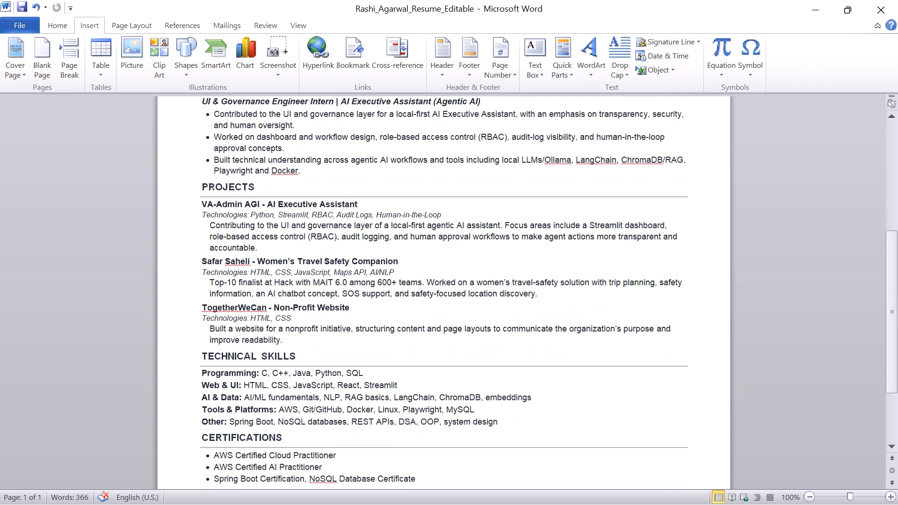
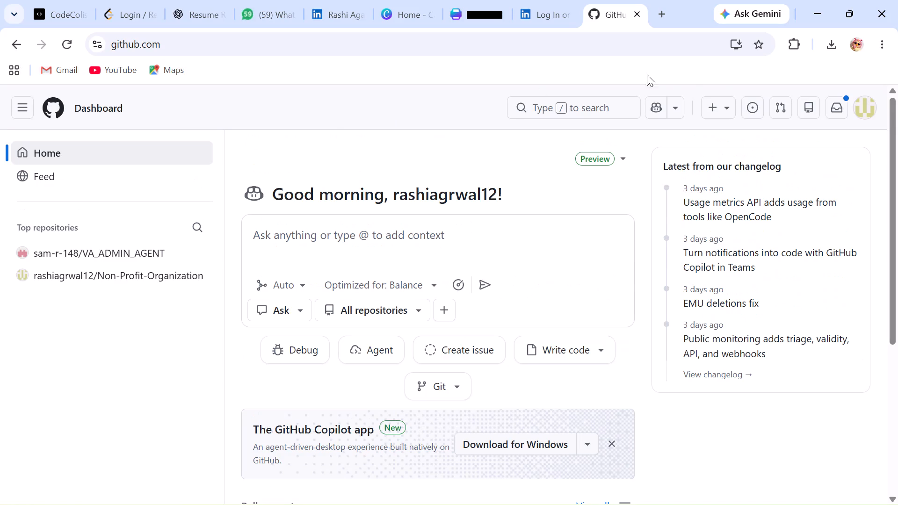
Copy the web address of the GitHub profile page and paste it after the LinkedIn link in the Word résumé's contact line.
{"action": "left_click", "coordinate": [868, 109]}
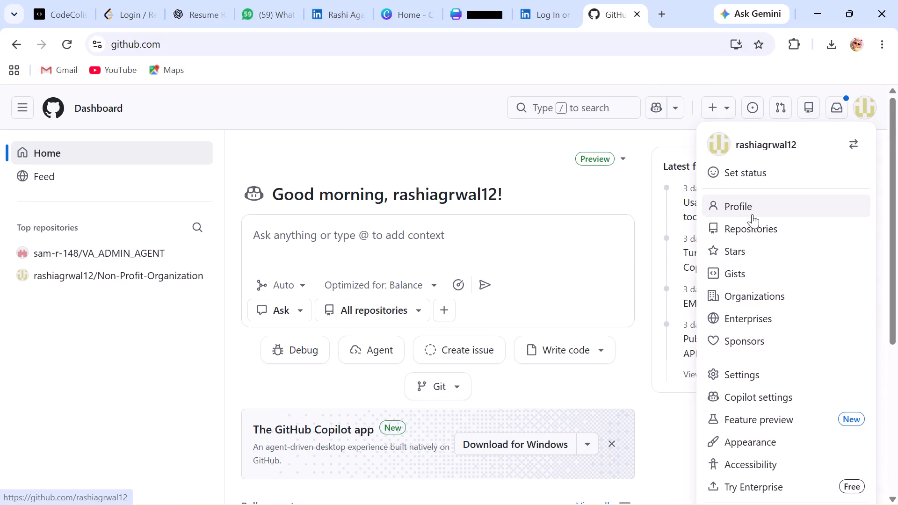
{"action": "left_click", "coordinate": [752, 214]}
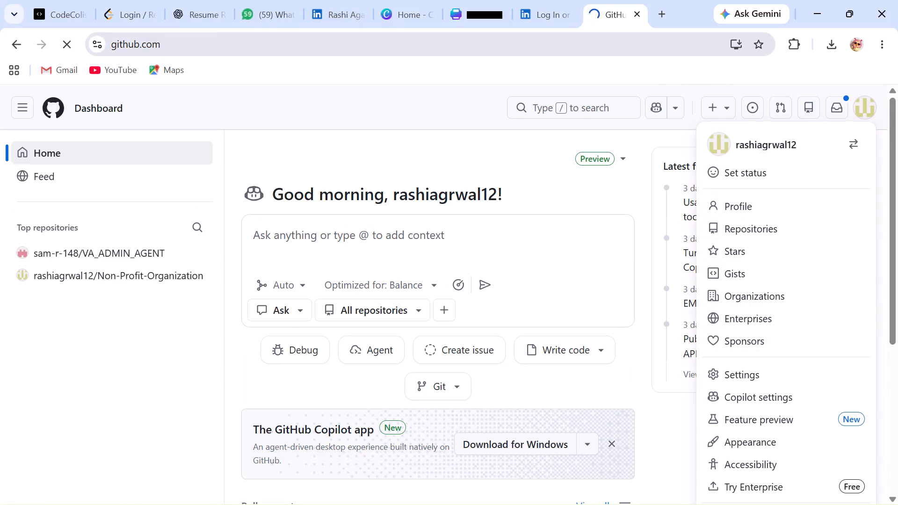
{"action": "left_click", "coordinate": [237, 44]}
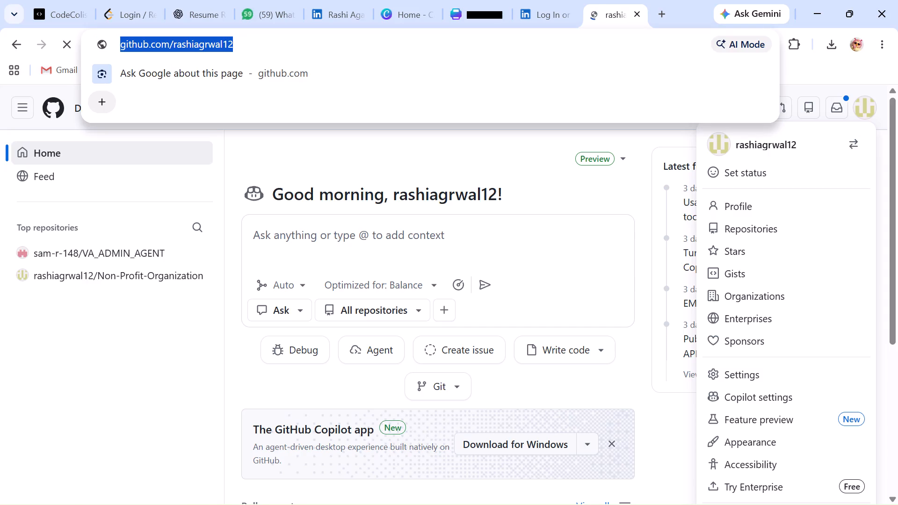
{"action": "key", "text": "ctrl+c"}
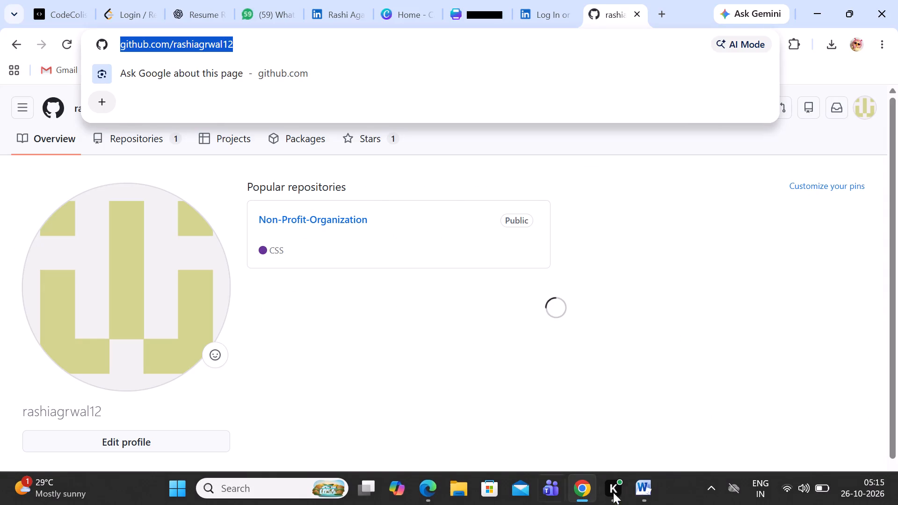
{"action": "left_click", "coordinate": [655, 496]}
{"action": "scroll", "coordinate": [645, 141], "scroll_direction": "up", "scroll_amount": 7}
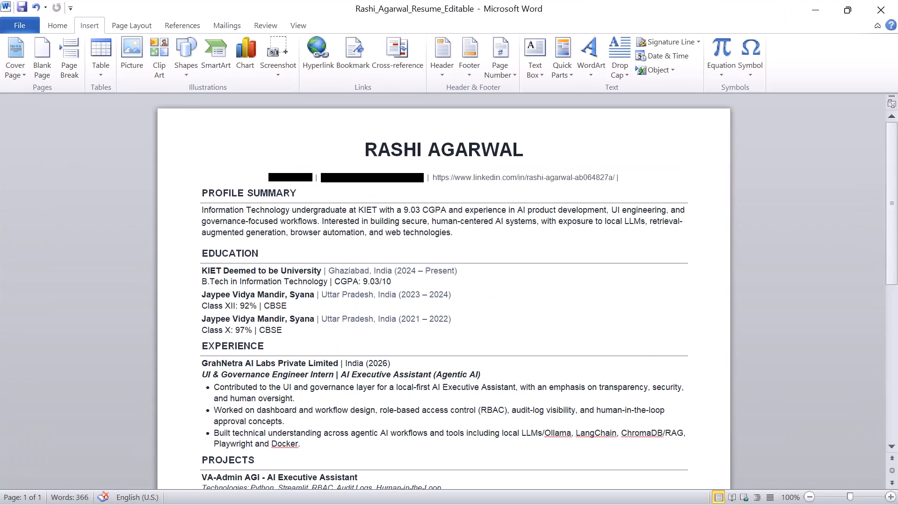
{"action": "key", "text": "ctrl+v"}
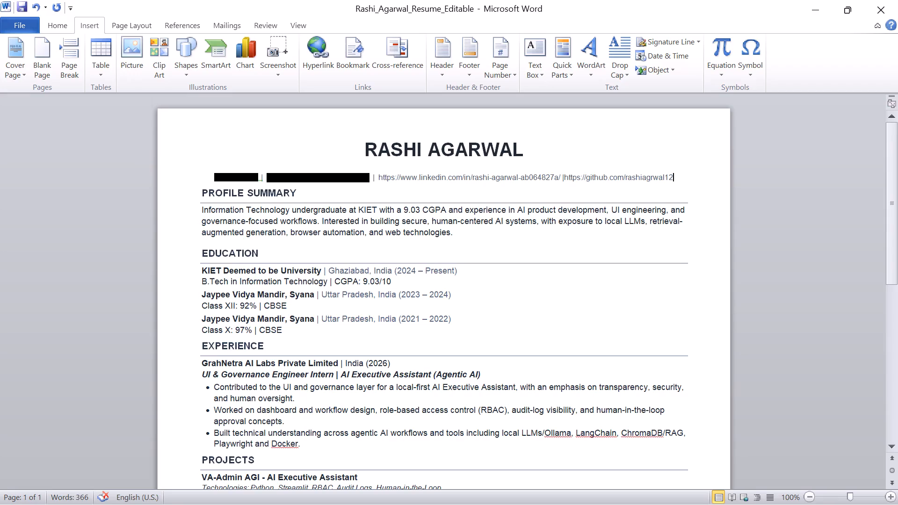
Review the whole résumé, from the contact line and profile summary through the Languages section.
{"action": "scroll", "coordinate": [638, 195], "scroll_direction": "down", "scroll_amount": 11}
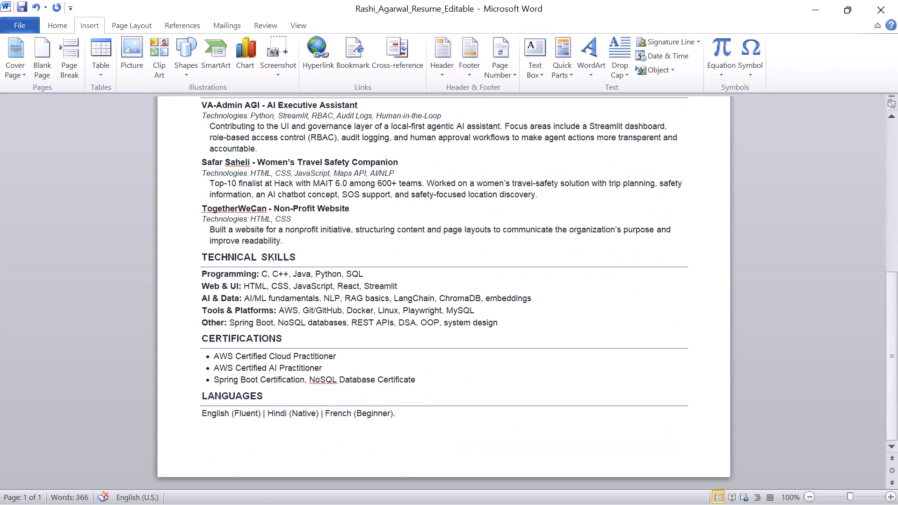
{"action": "scroll", "coordinate": [638, 195], "scroll_direction": "up", "scroll_amount": 9}
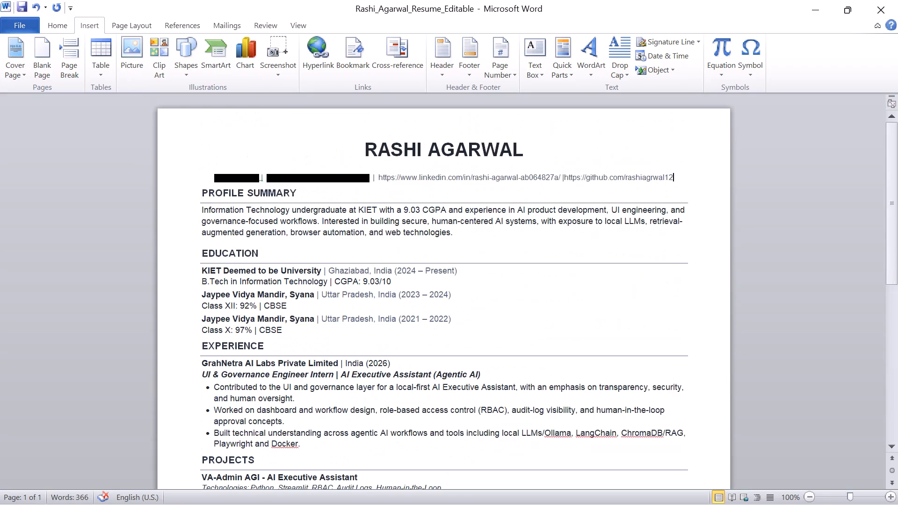
{"action": "scroll", "coordinate": [463, 311], "scroll_direction": "down", "scroll_amount": 1}
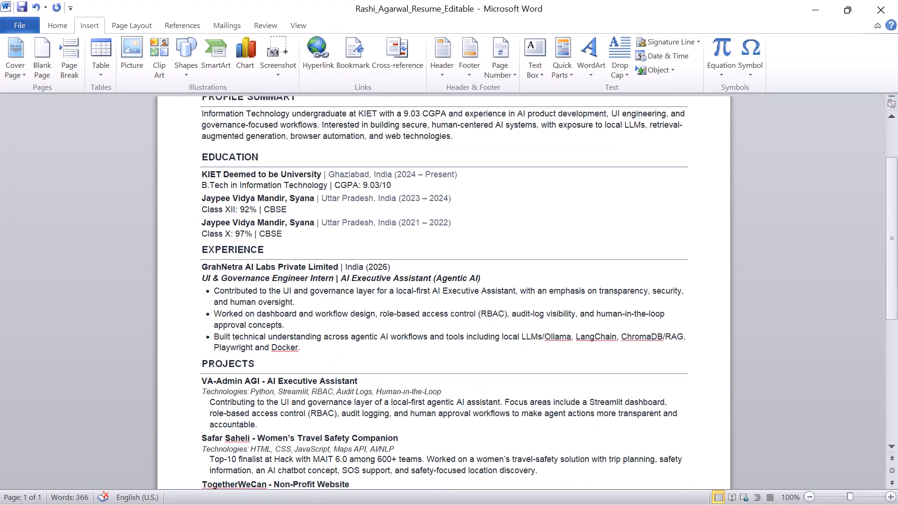
{"action": "scroll", "coordinate": [463, 311], "scroll_direction": "up", "scroll_amount": 3}
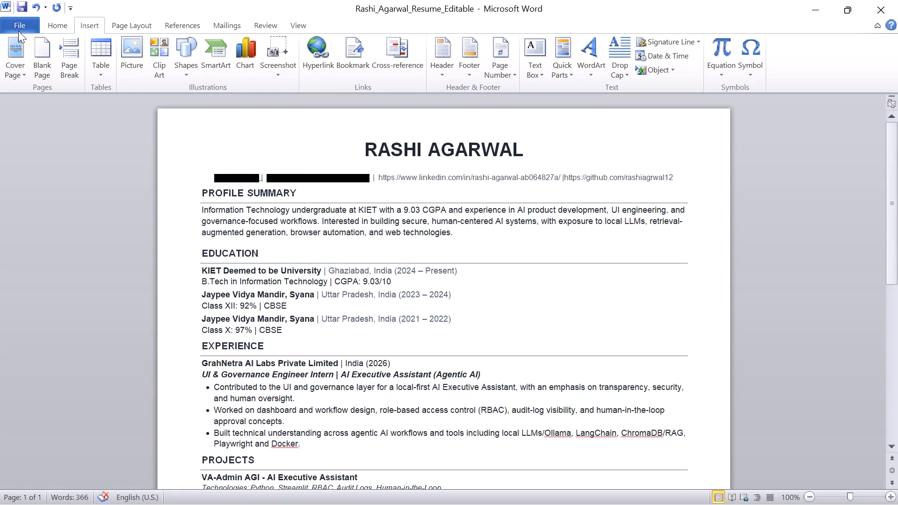
{"action": "left_click", "coordinate": [18, 21]}
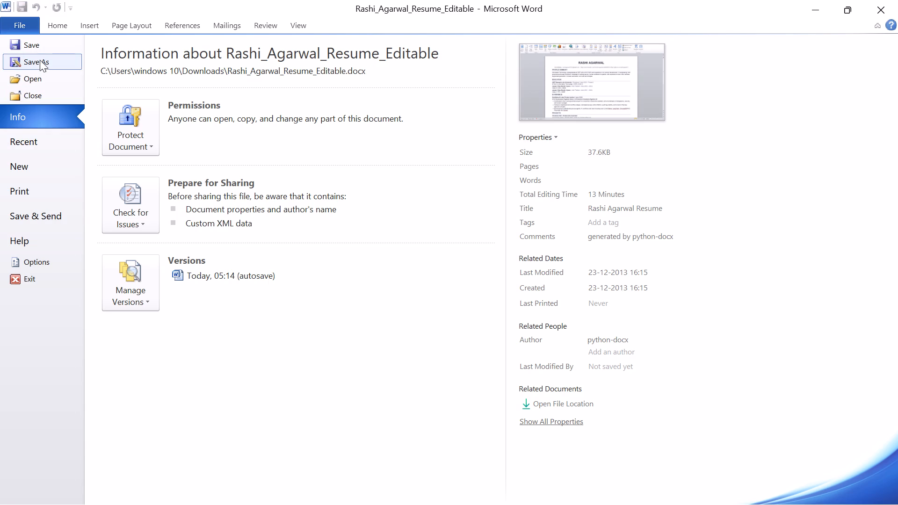
{"action": "left_click", "coordinate": [37, 46]}
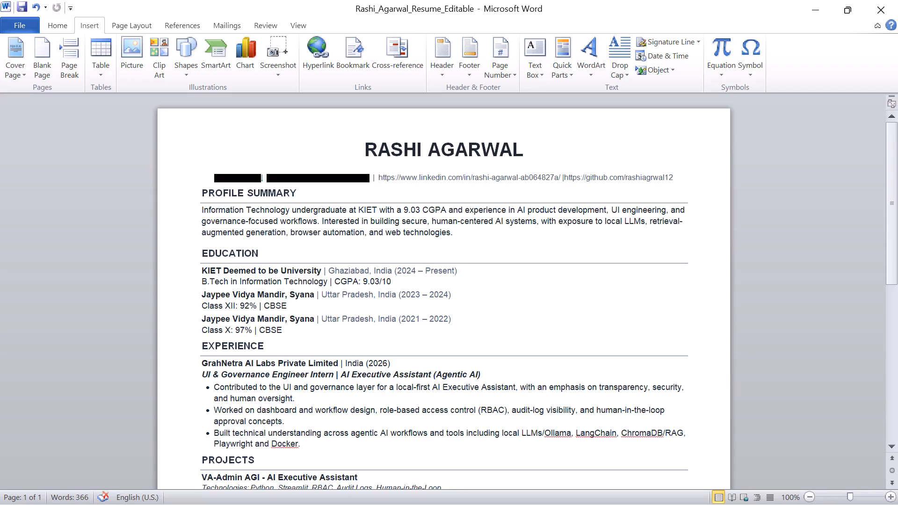
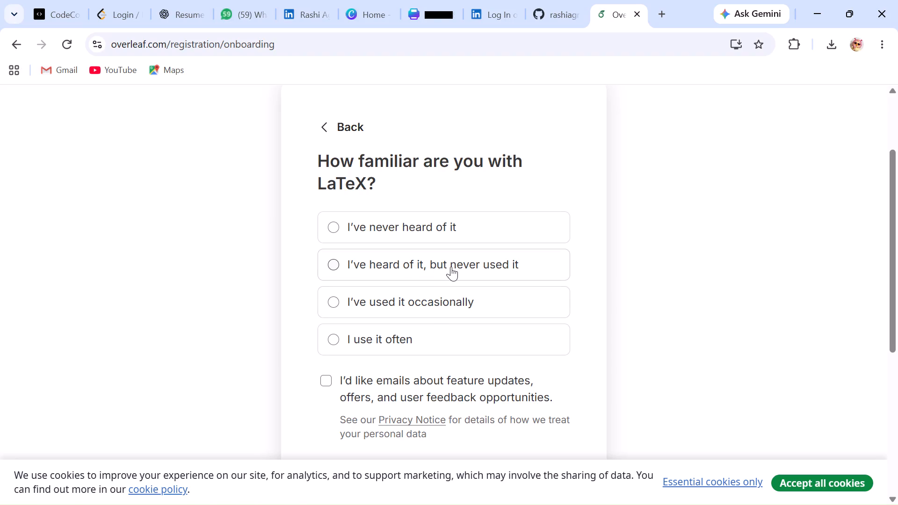
Answer the LaTeX familiarity question with "I've heard of it, but never used it" and continue the onboarding.
{"action": "left_click", "coordinate": [451, 267]}
{"action": "scroll", "coordinate": [451, 267], "scroll_direction": "down", "scroll_amount": 3}
{"action": "left_click", "coordinate": [470, 285]}
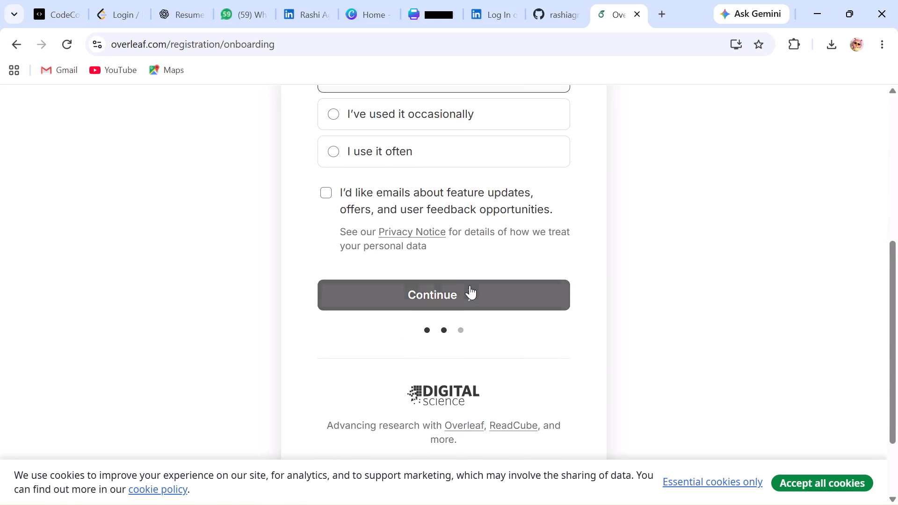
Choose "University or school" as the place of work or study, leave the remaining details blank, and proceed to Overleaf.
{"action": "scroll", "coordinate": [455, 206], "scroll_direction": "up", "scroll_amount": 1}
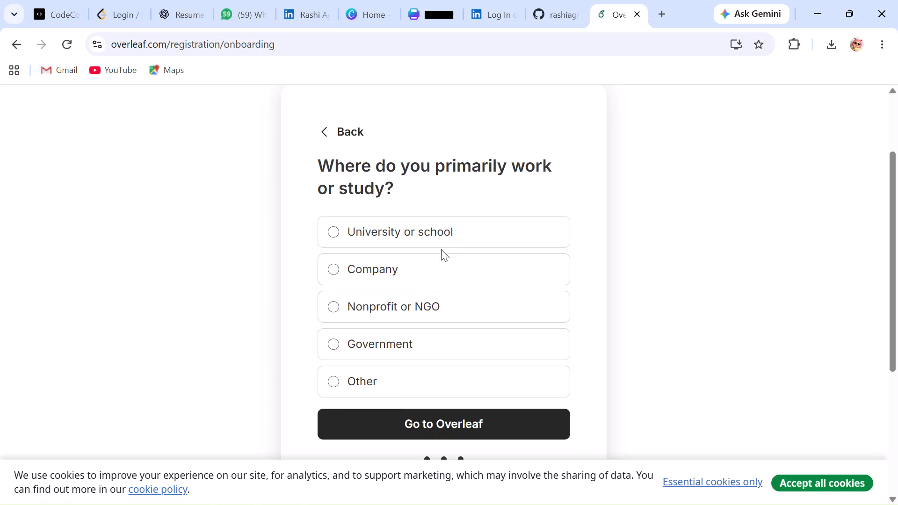
{"action": "left_click", "coordinate": [462, 230]}
{"action": "scroll", "coordinate": [417, 441], "scroll_direction": "down", "scroll_amount": 1}
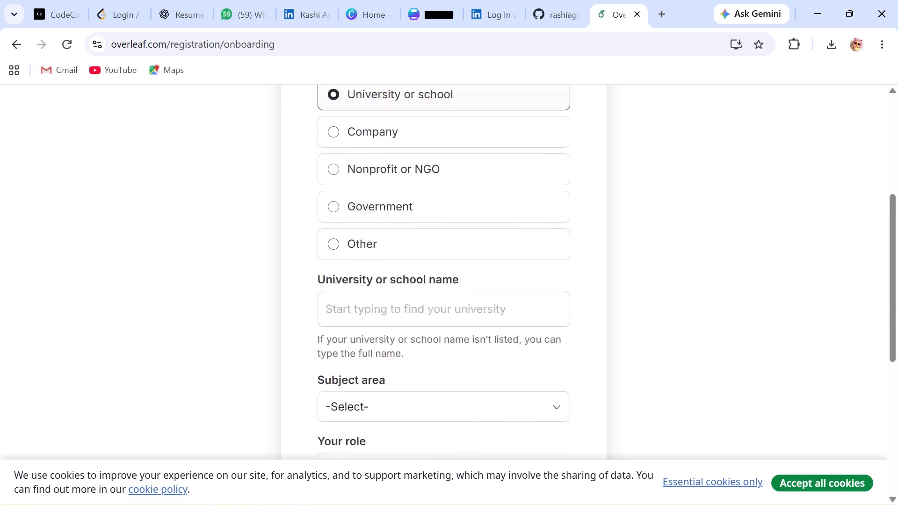
{"action": "scroll", "coordinate": [417, 441], "scroll_direction": "down", "scroll_amount": 1}
{"action": "scroll", "coordinate": [422, 340], "scroll_direction": "down", "scroll_amount": 5}
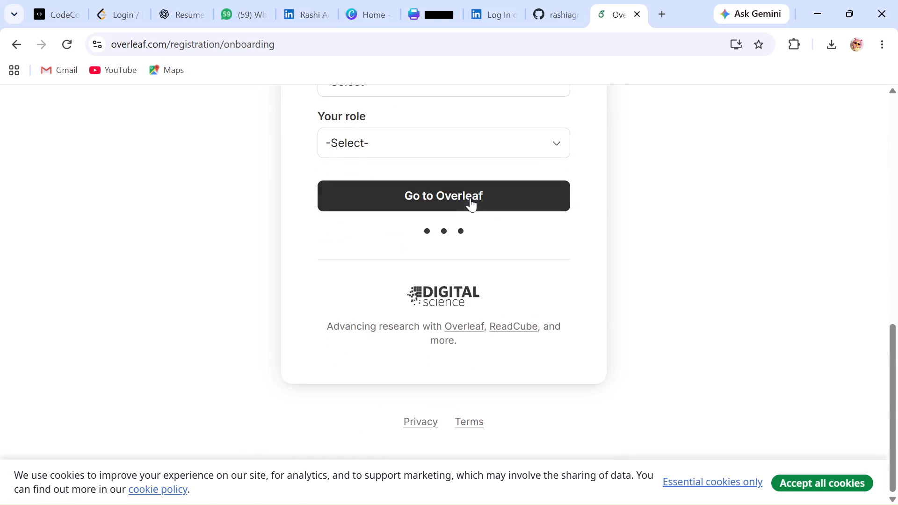
{"action": "left_click", "coordinate": [470, 196]}
{"action": "scroll", "coordinate": [470, 196], "scroll_direction": "up", "scroll_amount": 1}
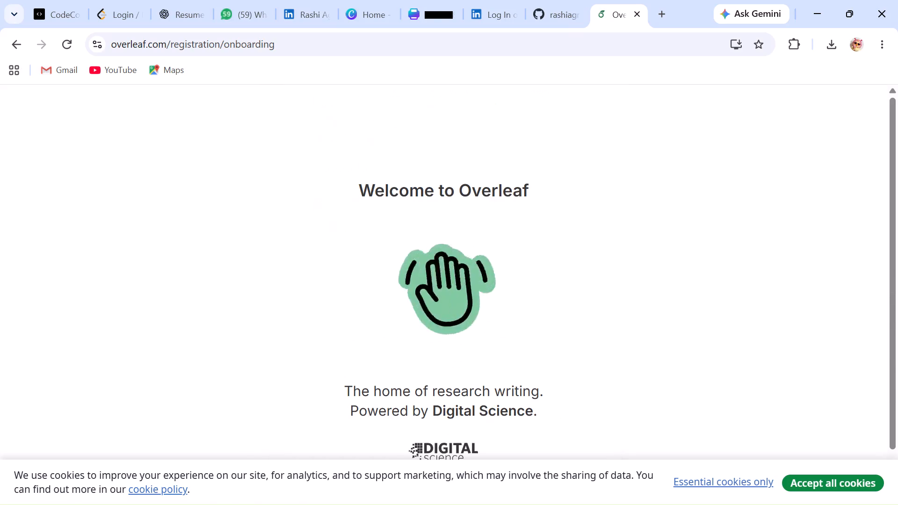
{"action": "scroll", "coordinate": [470, 196], "scroll_direction": "up", "scroll_amount": 1}
{"action": "scroll", "coordinate": [470, 196], "scroll_direction": "down", "scroll_amount": 2}
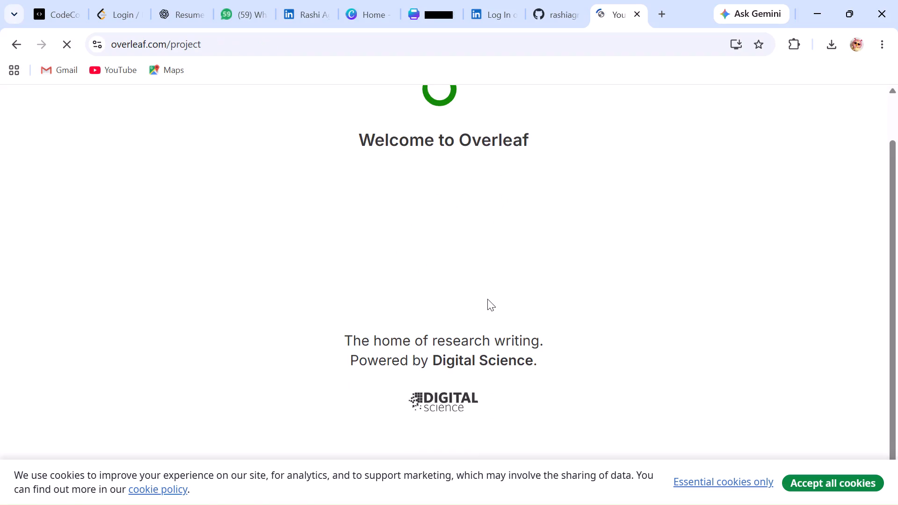
{"action": "scroll", "coordinate": [482, 258], "scroll_direction": "down", "scroll_amount": 1}
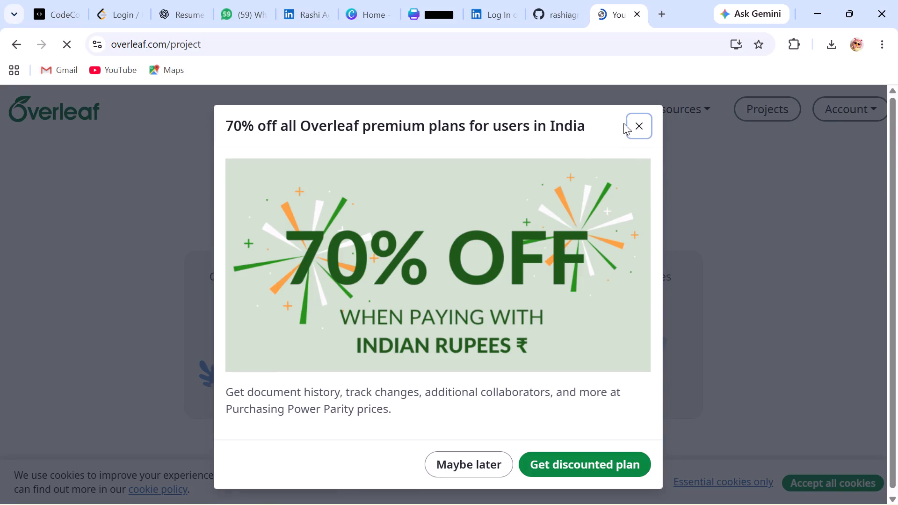
Dismiss the offer of 70% off premium plans.
{"action": "left_click", "coordinate": [635, 130]}
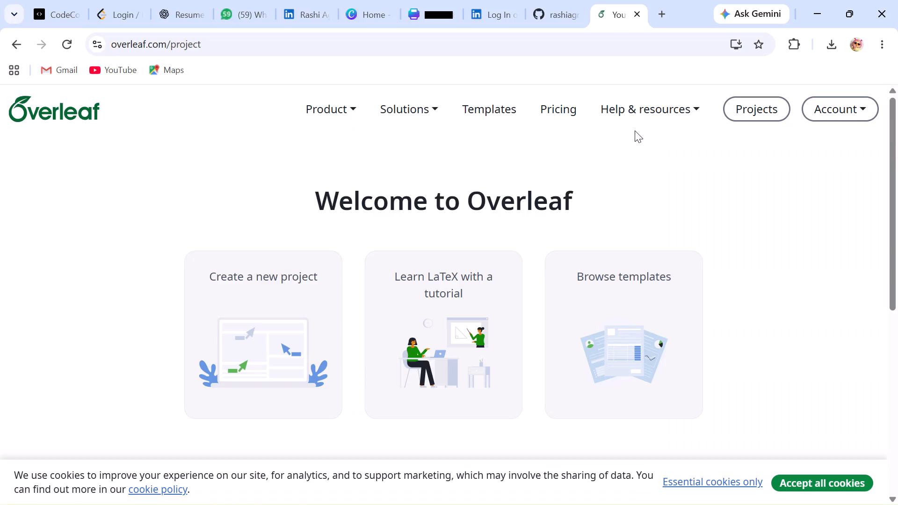
Create a new blank project named rashi_resume.
{"action": "scroll", "coordinate": [315, 323], "scroll_direction": "left", "scroll_amount": 1}
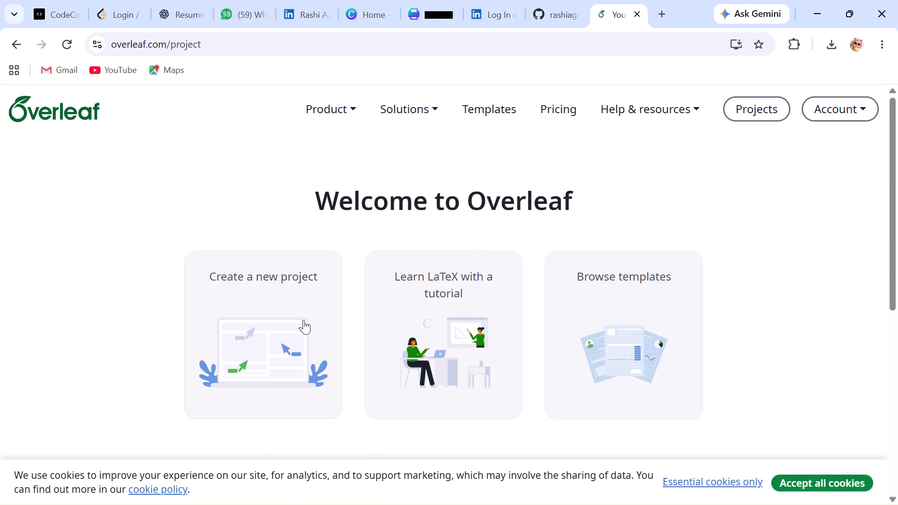
{"action": "left_click", "coordinate": [304, 320]}
{"action": "left_click", "coordinate": [302, 372]}
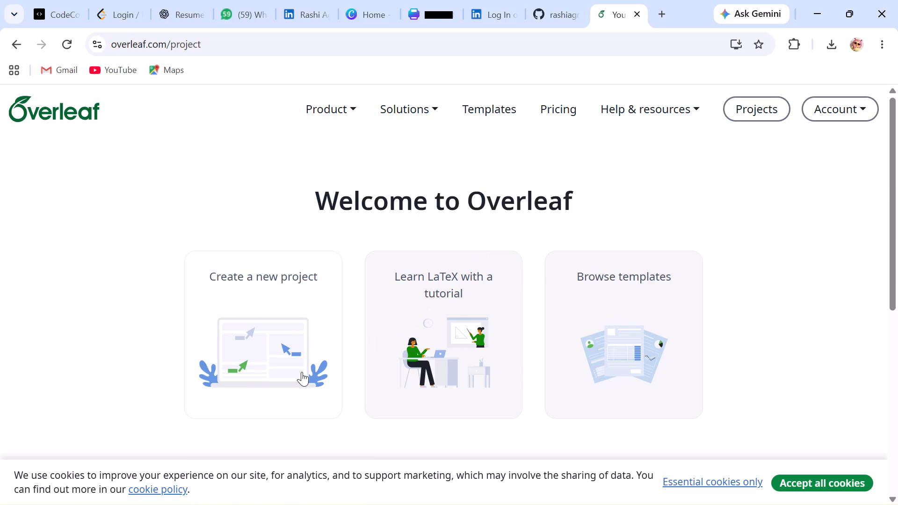
{"action": "double_click", "coordinate": [302, 372]}
{"action": "left_click", "coordinate": [302, 372]}
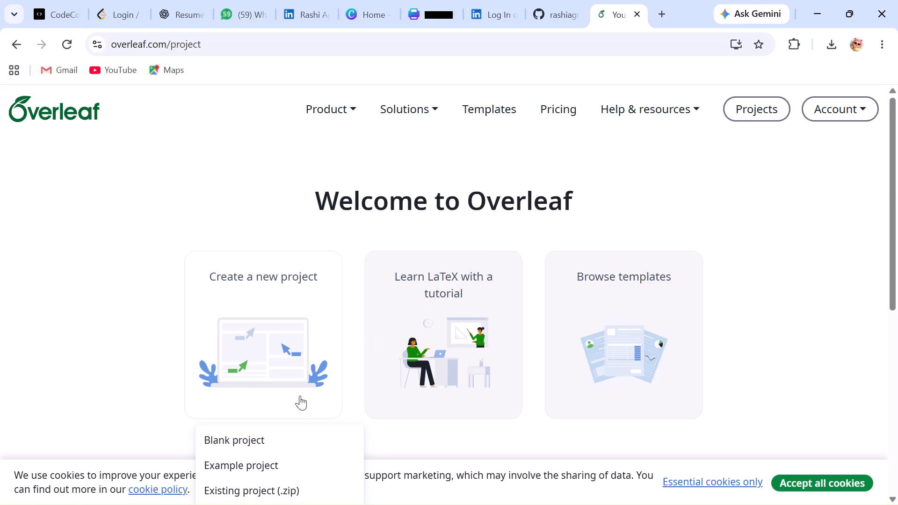
{"action": "left_click", "coordinate": [299, 432]}
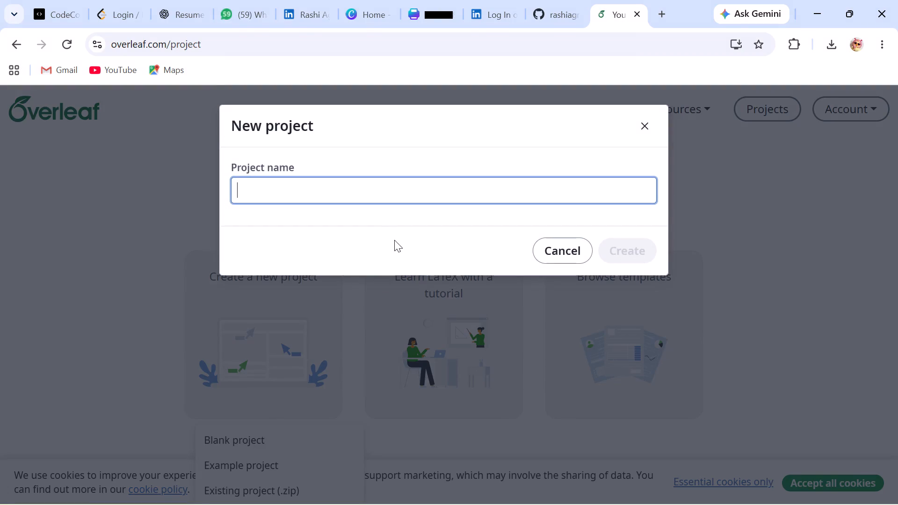
{"action": "type", "text": "resume"}
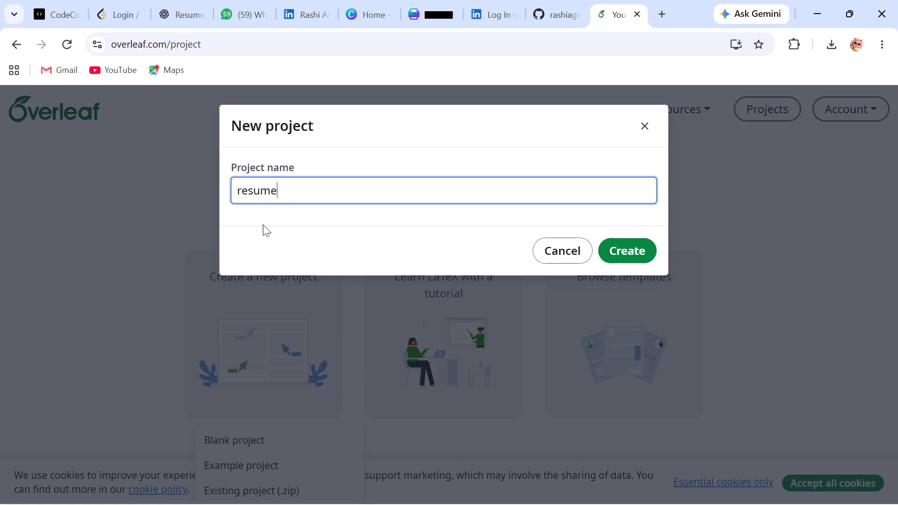
{"action": "left_click", "coordinate": [239, 189]}
{"action": "type", "text": "rashi_"}
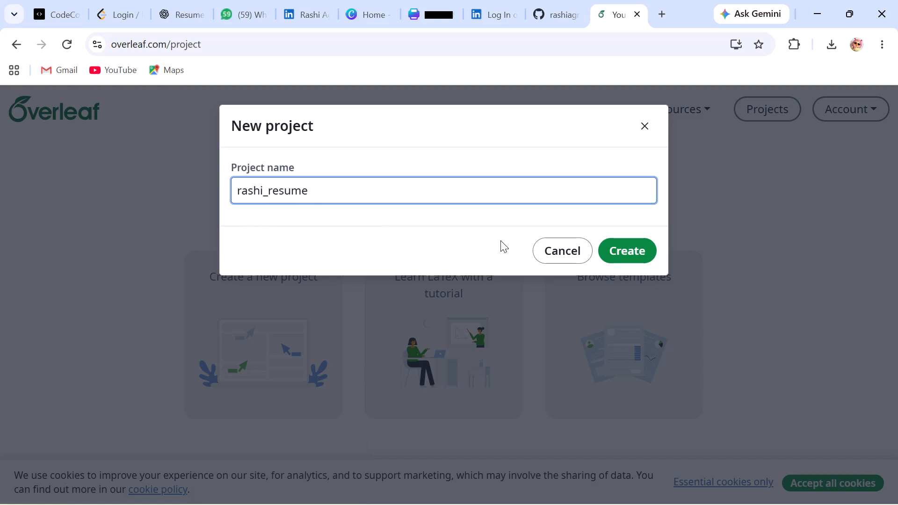
{"action": "left_click", "coordinate": [645, 250]}
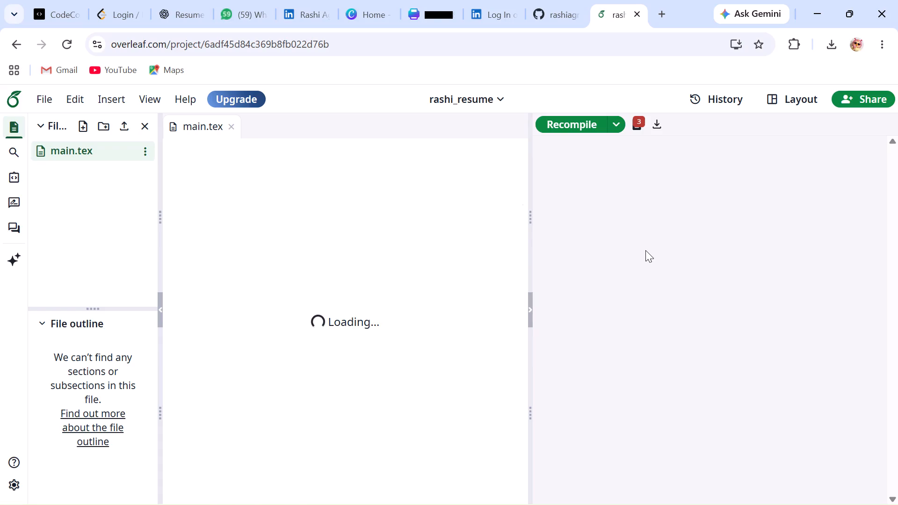
Replace the entire default code in main.tex with the copied résumé LaTeX code.
{"action": "scroll", "coordinate": [318, 224], "scroll_direction": "up", "scroll_amount": 2}
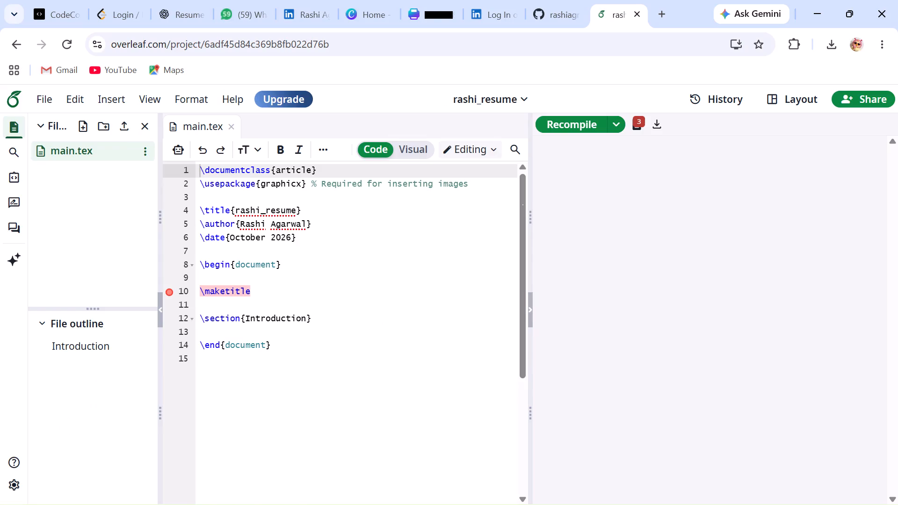
{"action": "scroll", "coordinate": [318, 224], "scroll_direction": "up", "scroll_amount": 1}
{"action": "left_click", "coordinate": [355, 303]}
{"action": "left_click", "coordinate": [360, 325]}
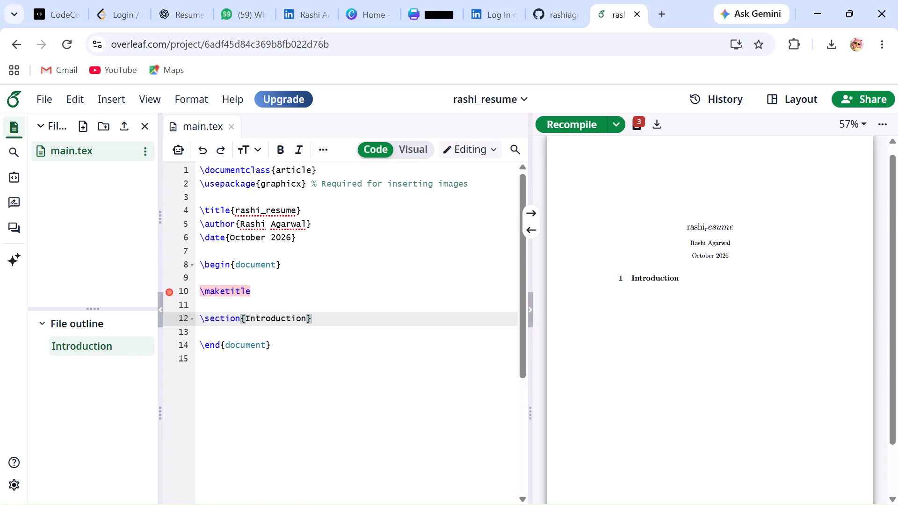
{"action": "left_click", "coordinate": [325, 233]}
{"action": "scroll", "coordinate": [325, 233], "scroll_direction": "up", "scroll_amount": 2}
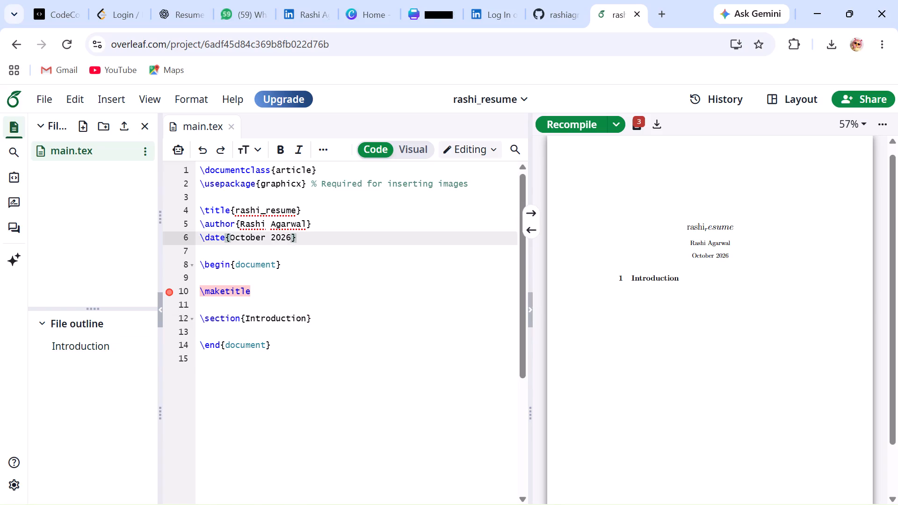
{"action": "key", "text": "ctrl+a"}
{"action": "key", "text": "ctrl+v"}
{"action": "scroll", "coordinate": [319, 237], "scroll_direction": "up", "scroll_amount": 4}
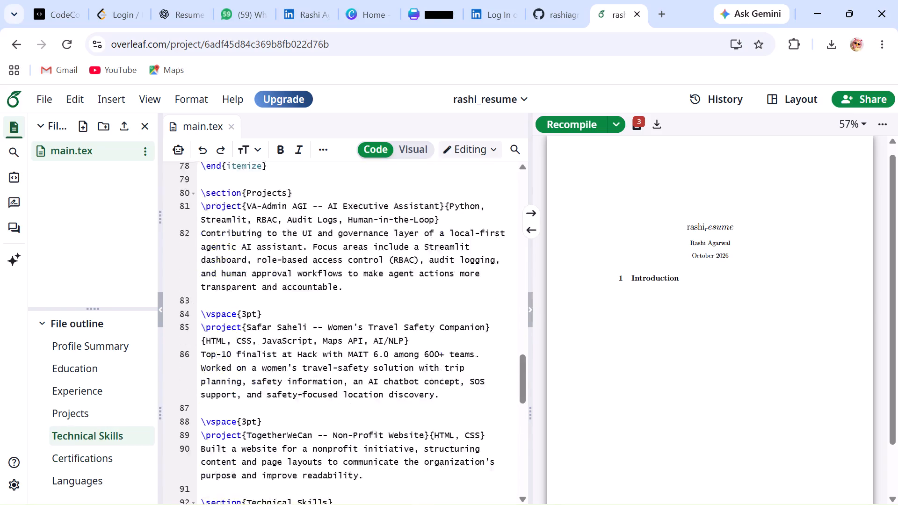
{"action": "scroll", "coordinate": [319, 237], "scroll_direction": "up", "scroll_amount": 6}
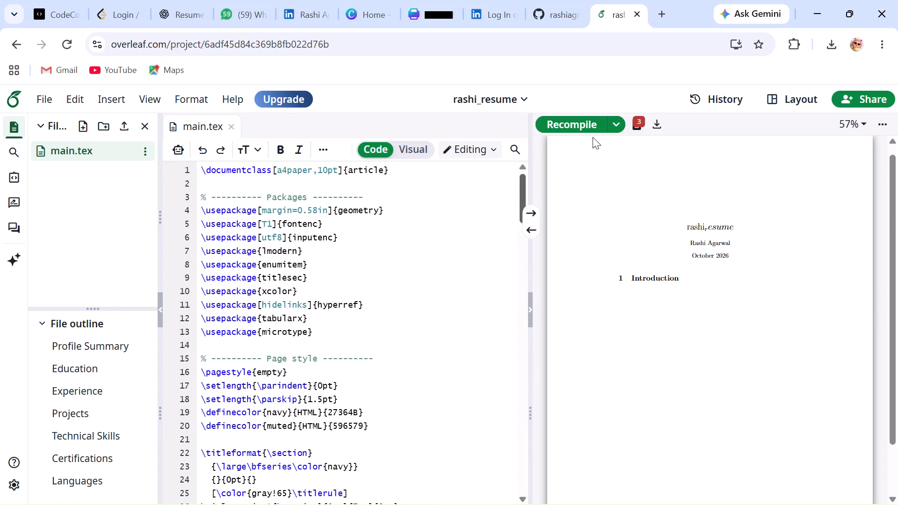
Recompile the project and view the rendered résumé in the PDF preview.
{"action": "left_click", "coordinate": [582, 123]}
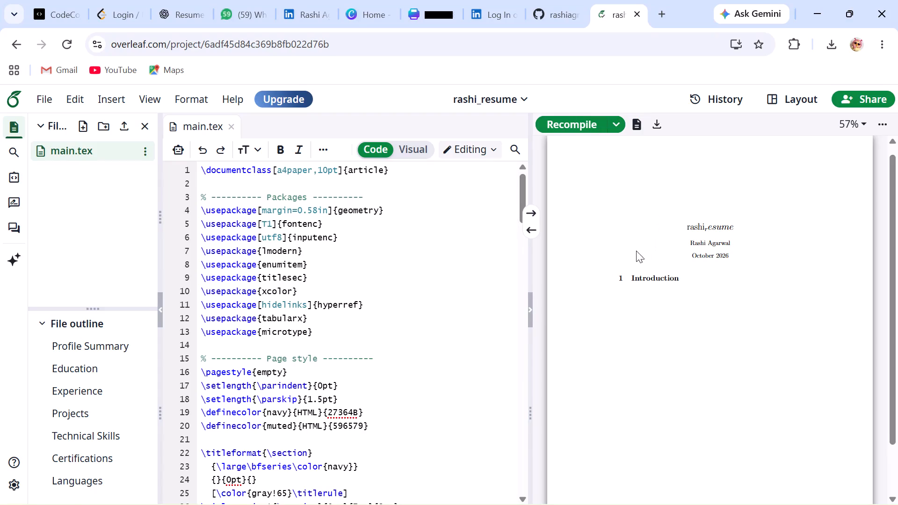
{"action": "scroll", "coordinate": [601, 180], "scroll_direction": "up", "scroll_amount": 3}
{"action": "scroll", "coordinate": [257, 223], "scroll_direction": "up", "scroll_amount": 3}
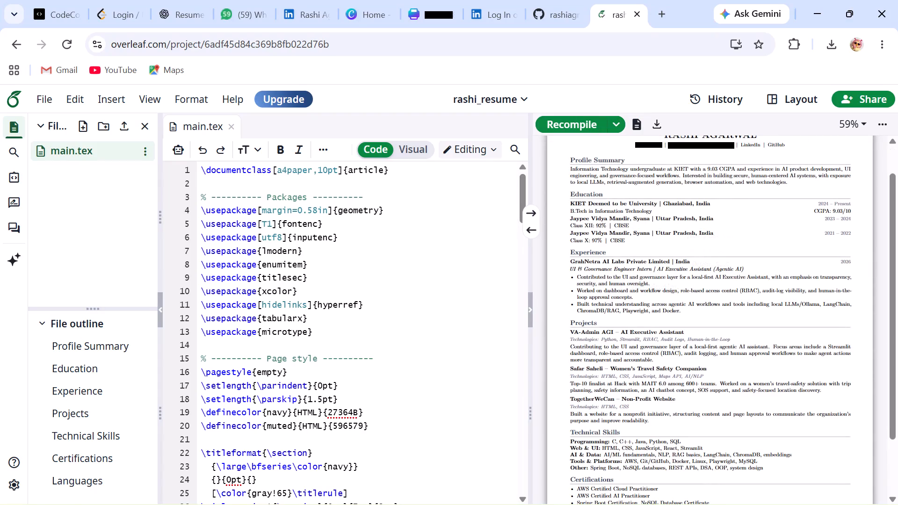
Review the rendered résumé in the PDF preview from the header and Profile Summary through to the Languages section.
{"action": "scroll", "coordinate": [725, 193], "scroll_direction": "up", "scroll_amount": 4}
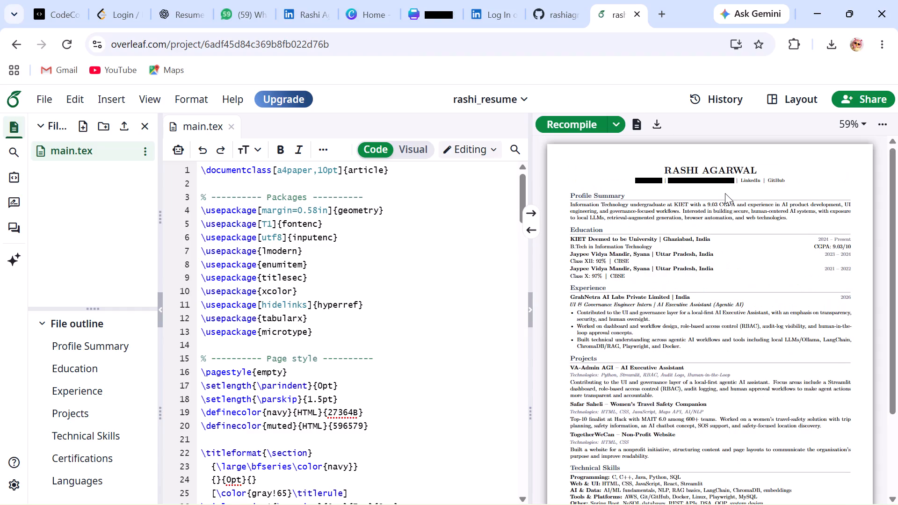
{"action": "scroll", "coordinate": [725, 193], "scroll_direction": "down", "scroll_amount": 1}
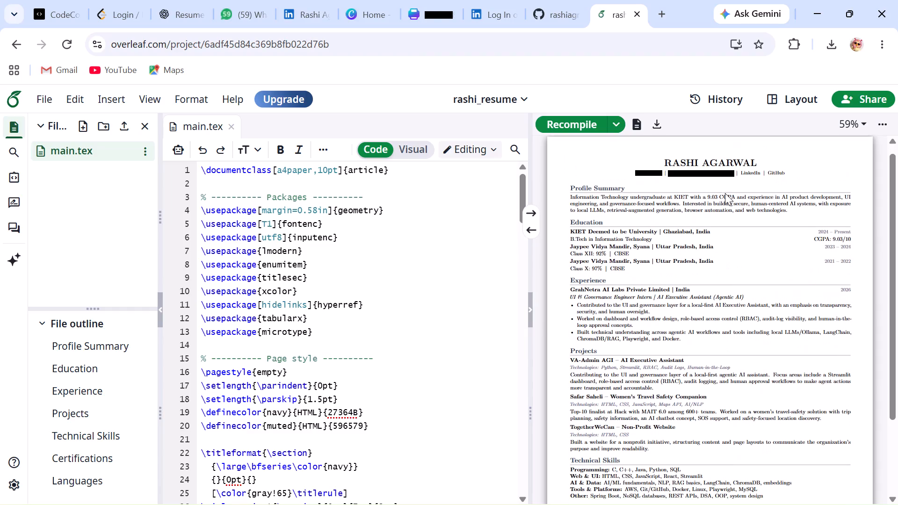
{"action": "scroll", "coordinate": [725, 193], "scroll_direction": "down", "scroll_amount": 3}
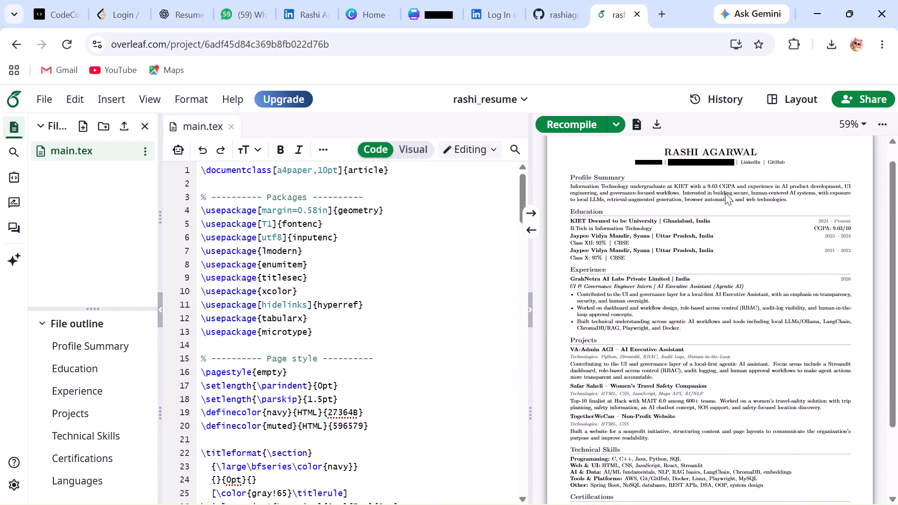
{"action": "scroll", "coordinate": [725, 193], "scroll_direction": "down", "scroll_amount": 1}
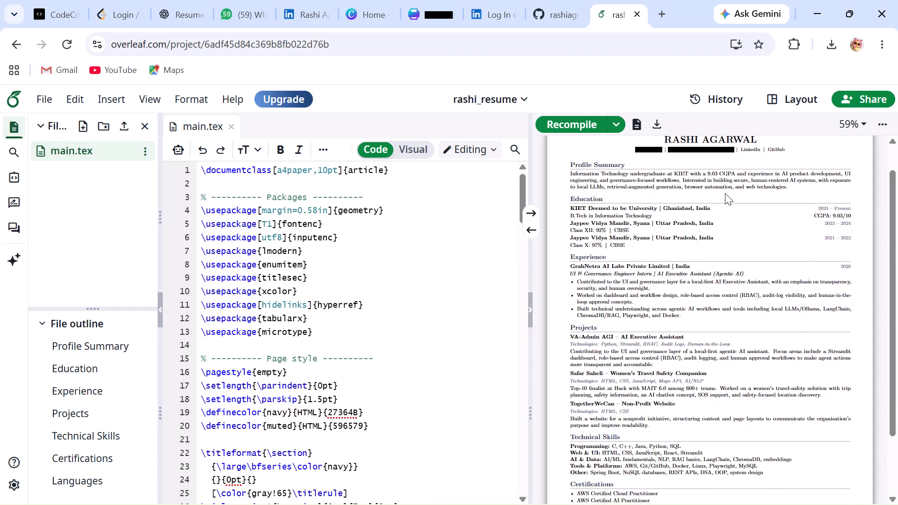
{"action": "scroll", "coordinate": [725, 193], "scroll_direction": "down", "scroll_amount": 1}
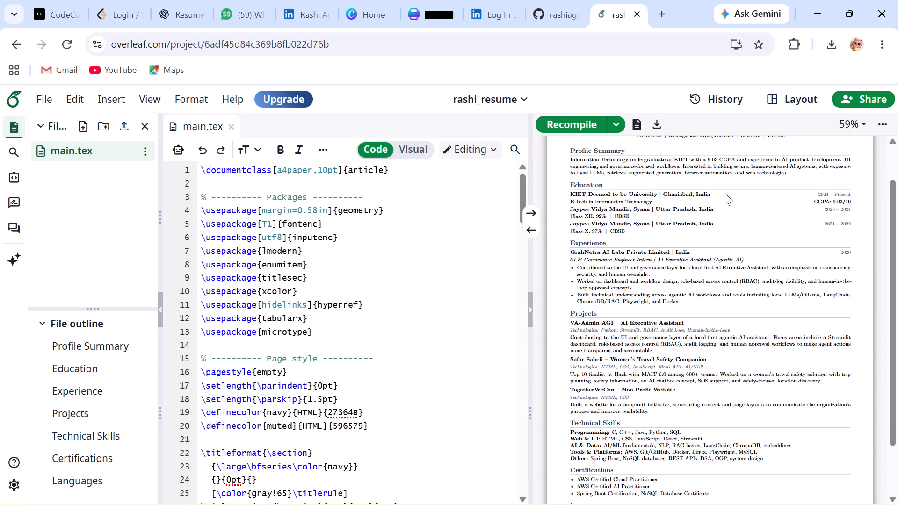
{"action": "scroll", "coordinate": [725, 193], "scroll_direction": "down", "scroll_amount": 3}
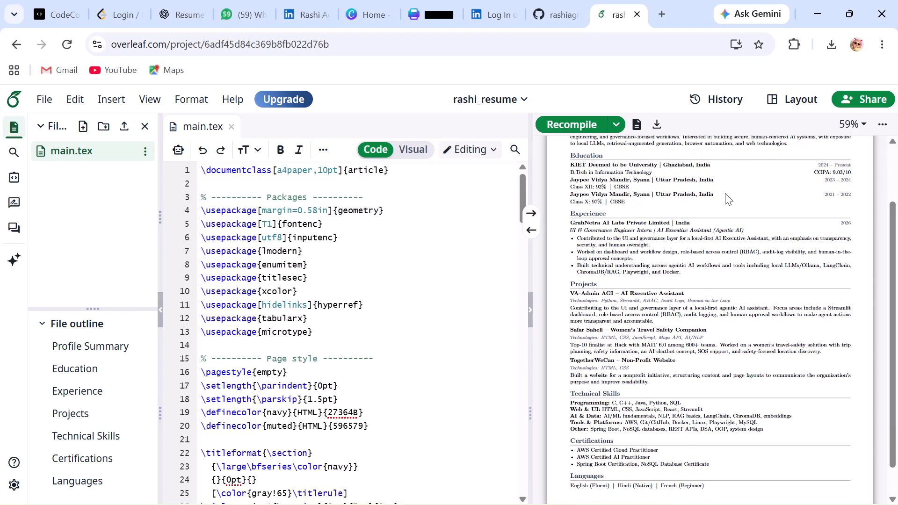
{"action": "scroll", "coordinate": [725, 193], "scroll_direction": "down", "scroll_amount": 1}
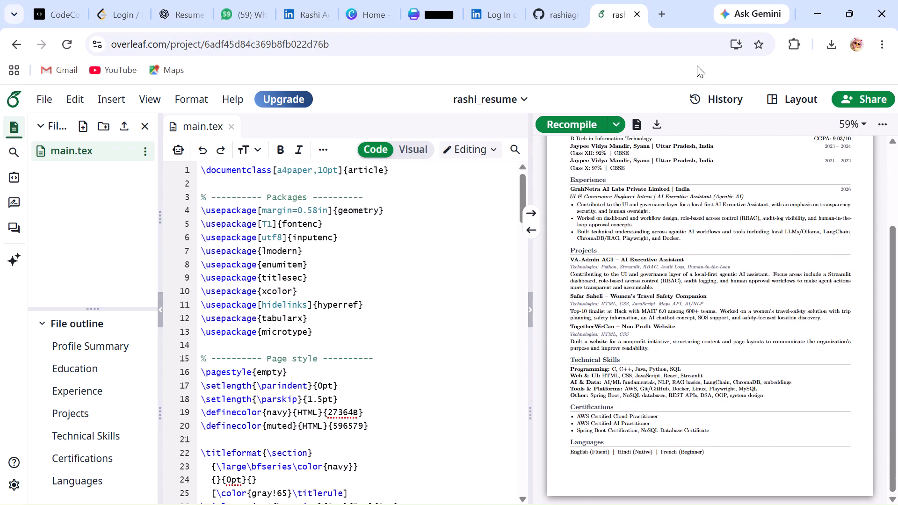
Download the compiled résumé as a PDF.
{"action": "left_click", "coordinate": [654, 122]}
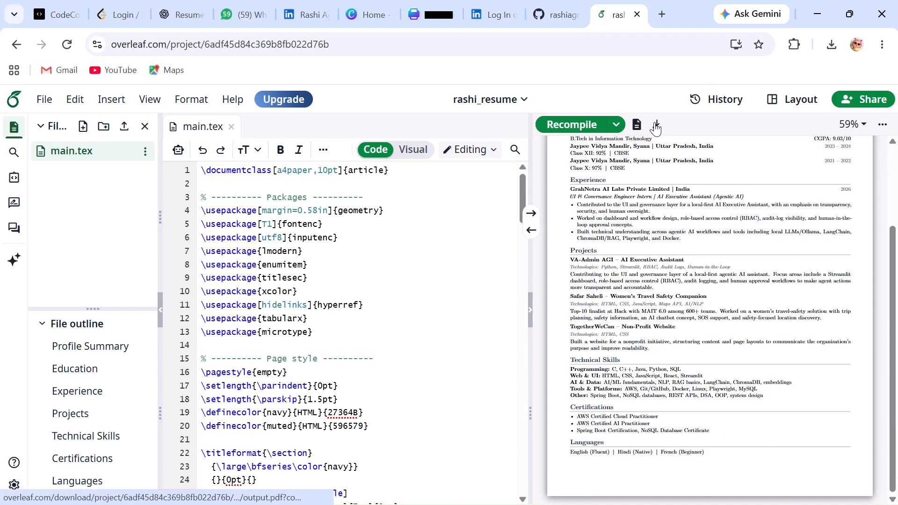
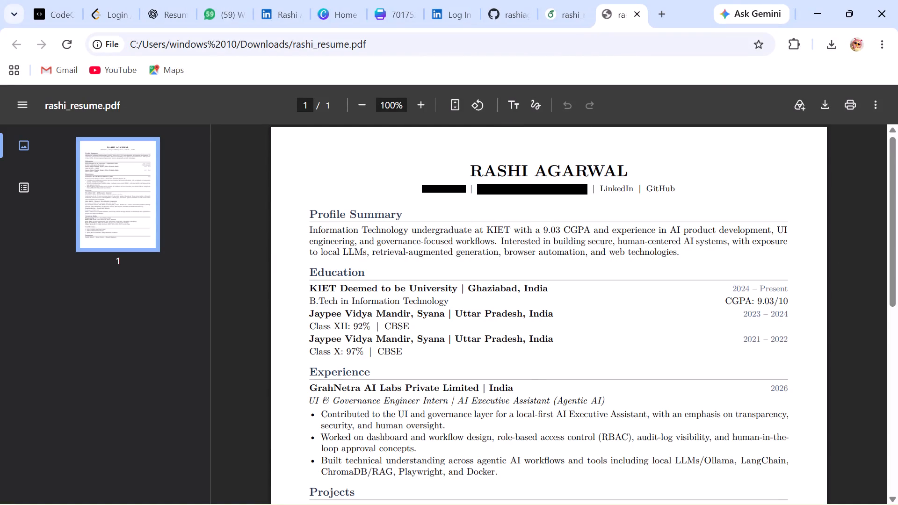
Test the LinkedIn link in the header of the downloaded rashi_resume.pdf and view the profile it opens.
{"action": "left_click", "coordinate": [612, 191]}
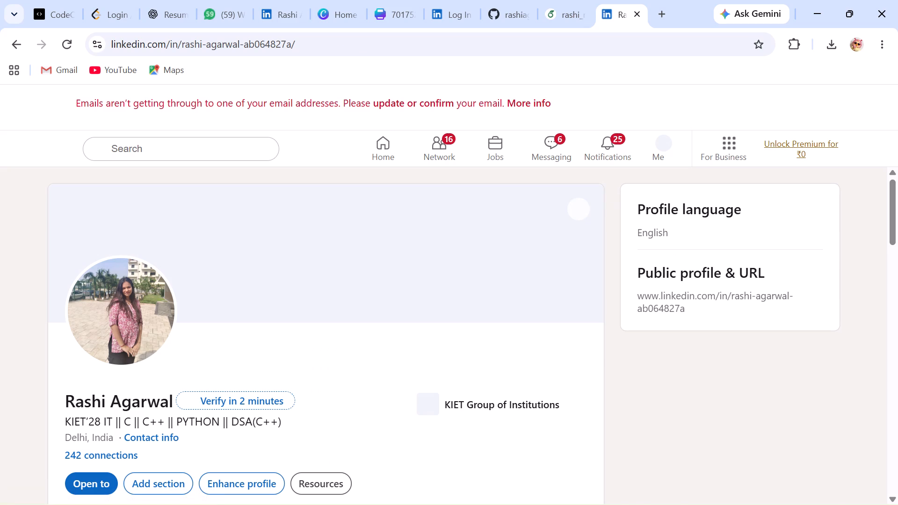
{"action": "left_click", "coordinate": [571, 4]}
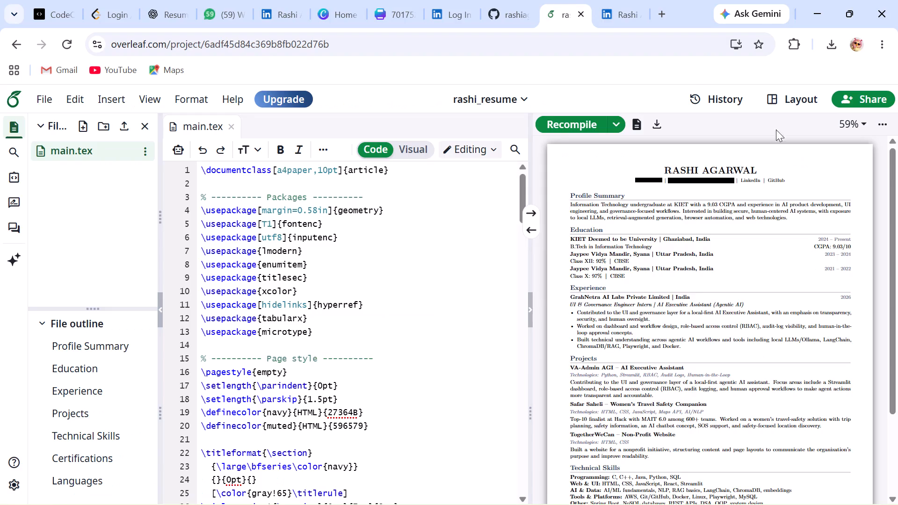
{"action": "left_click", "coordinate": [616, 0]}
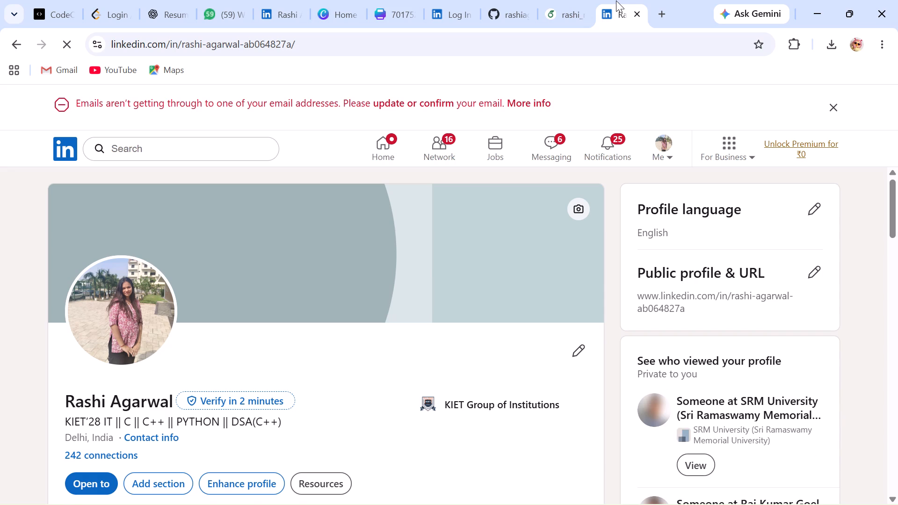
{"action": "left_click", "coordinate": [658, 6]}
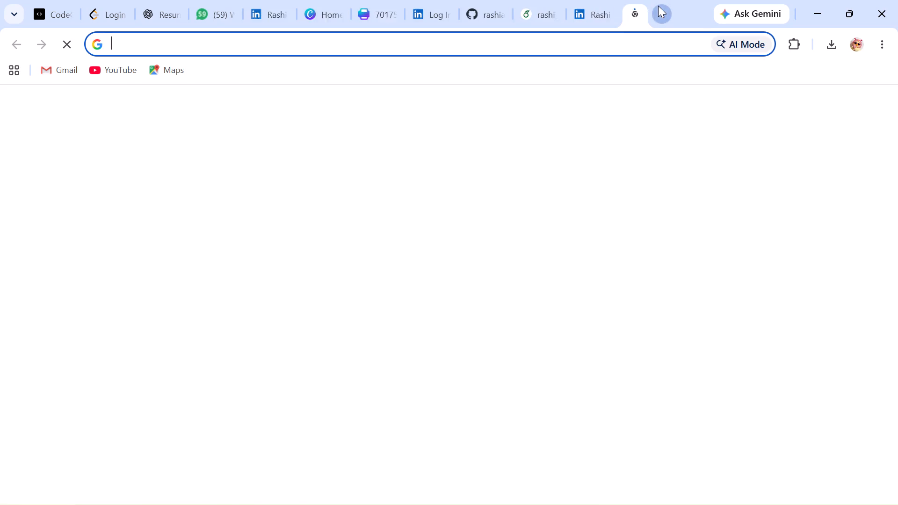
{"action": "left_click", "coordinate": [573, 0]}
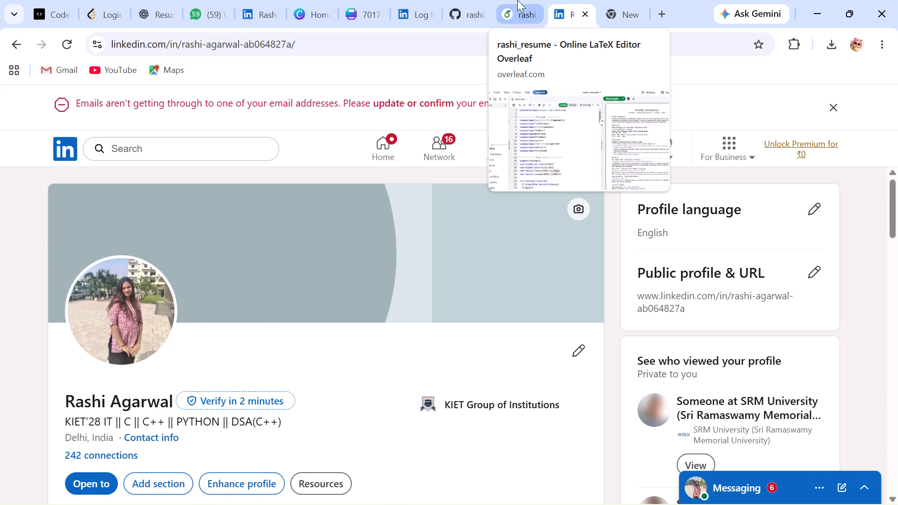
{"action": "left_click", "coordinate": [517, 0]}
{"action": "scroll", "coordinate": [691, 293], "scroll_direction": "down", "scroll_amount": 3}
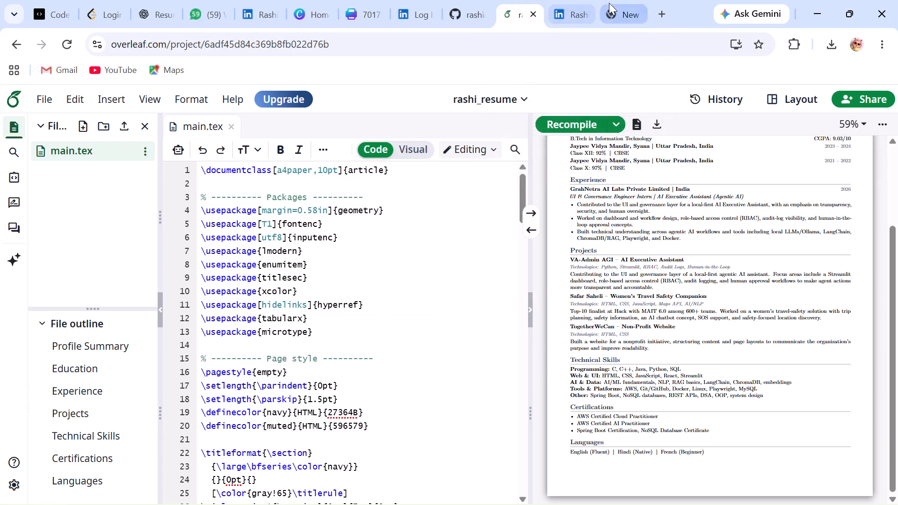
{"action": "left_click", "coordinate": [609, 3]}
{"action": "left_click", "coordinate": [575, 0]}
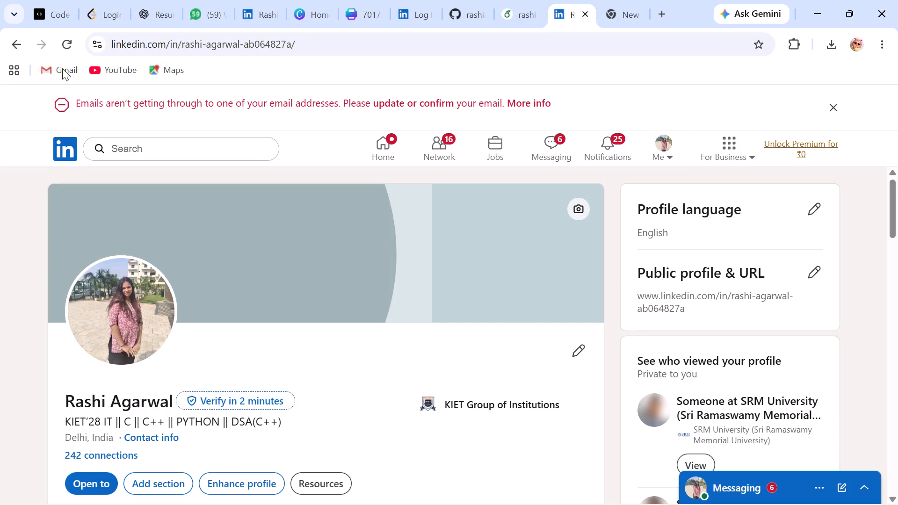
Return to the downloaded rashi_resume.pdf and review its content from Profile Summary through Languages.
{"action": "left_click", "coordinate": [23, 47]}
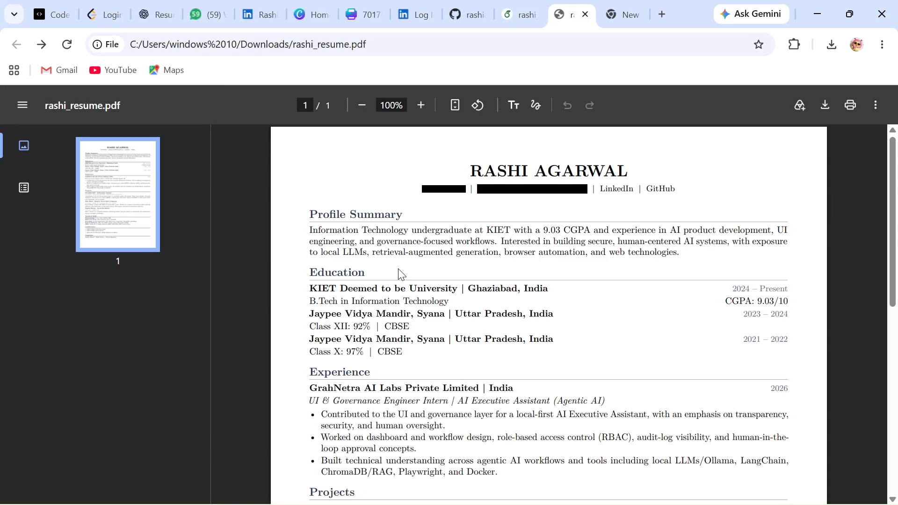
{"action": "scroll", "coordinate": [398, 268], "scroll_direction": "down", "scroll_amount": 1}
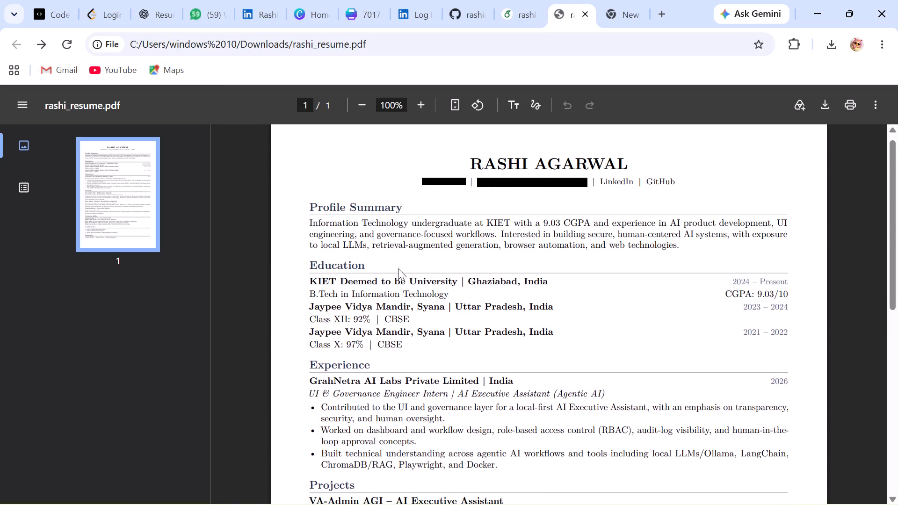
{"action": "scroll", "coordinate": [398, 268], "scroll_direction": "down", "scroll_amount": 1}
{"action": "scroll", "coordinate": [438, 235], "scroll_direction": "down", "scroll_amount": 1}
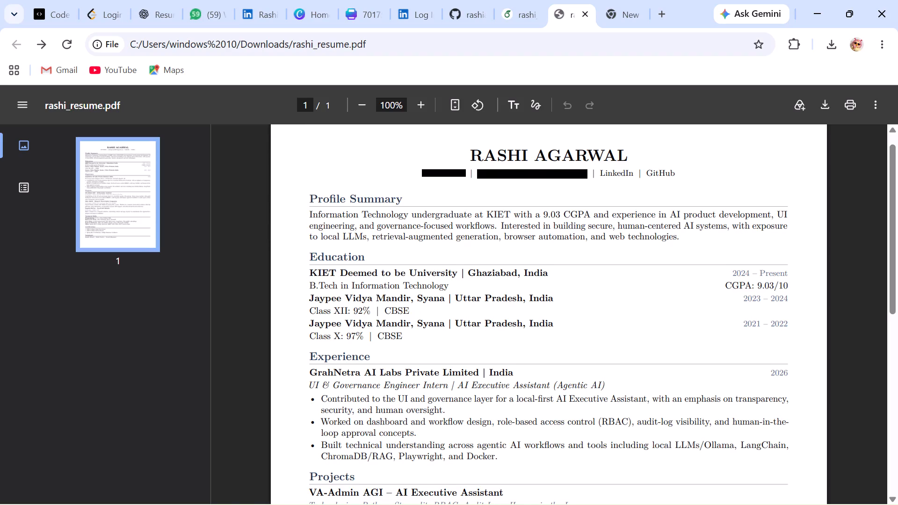
{"action": "scroll", "coordinate": [438, 235], "scroll_direction": "down", "scroll_amount": 1}
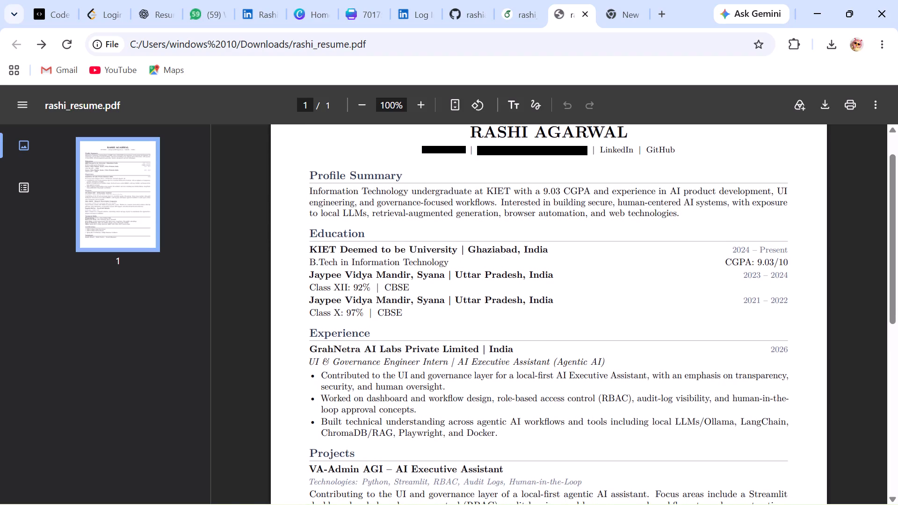
{"action": "scroll", "coordinate": [489, 230], "scroll_direction": "up", "scroll_amount": 1}
{"action": "left_click", "coordinate": [489, 230]}
{"action": "scroll", "coordinate": [489, 230], "scroll_direction": "down", "scroll_amount": 2}
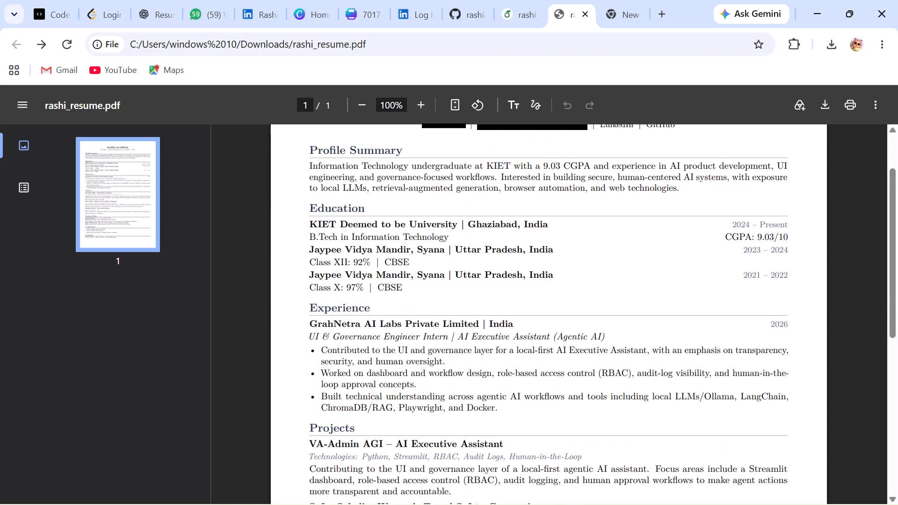
{"action": "scroll", "coordinate": [489, 230], "scroll_direction": "down", "scroll_amount": 5}
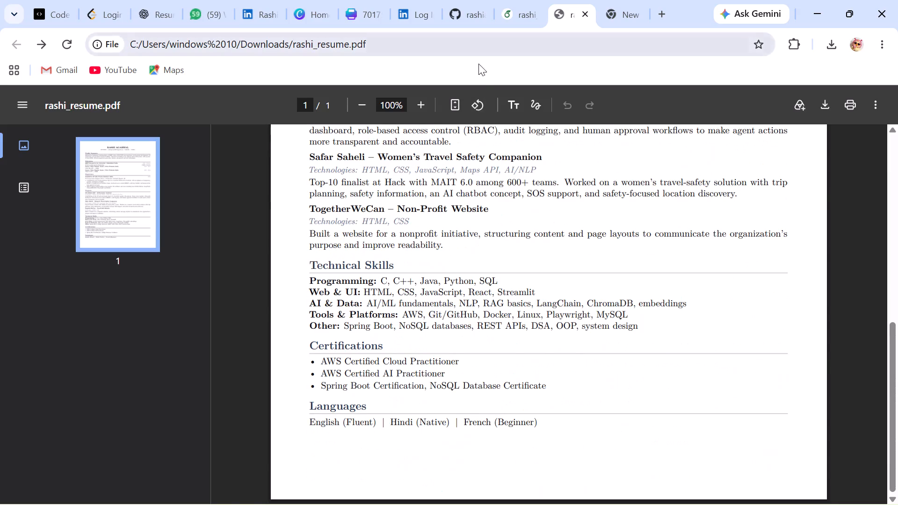